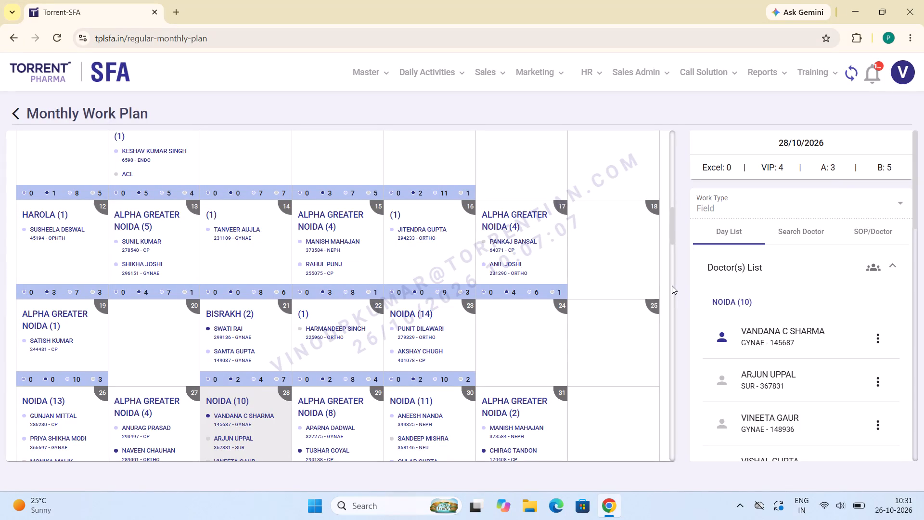
Open New Daily Reporting and set the report date to 21/10/2026.
left_click(429, 70)
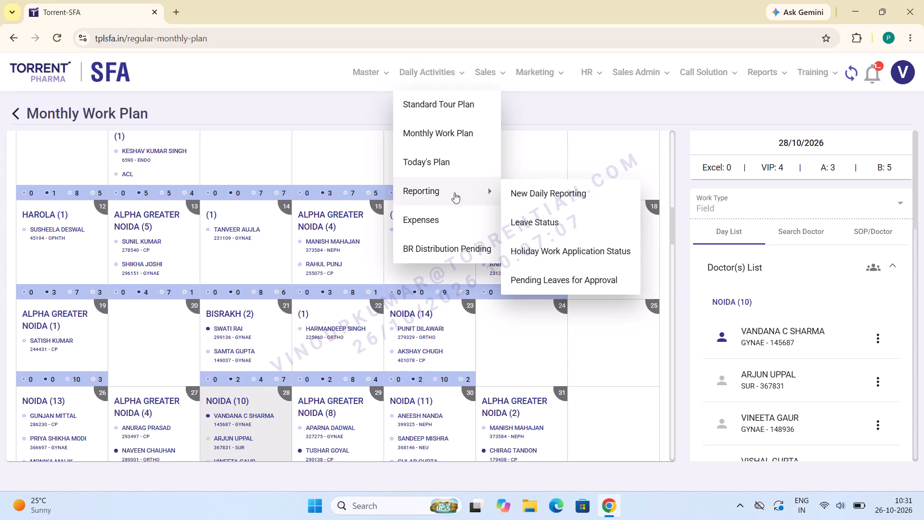
left_click(532, 195)
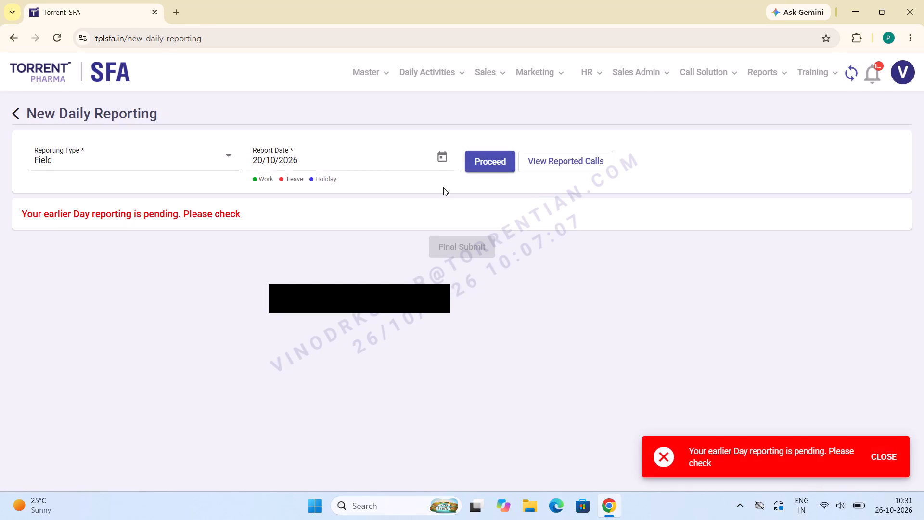
left_click(447, 160)
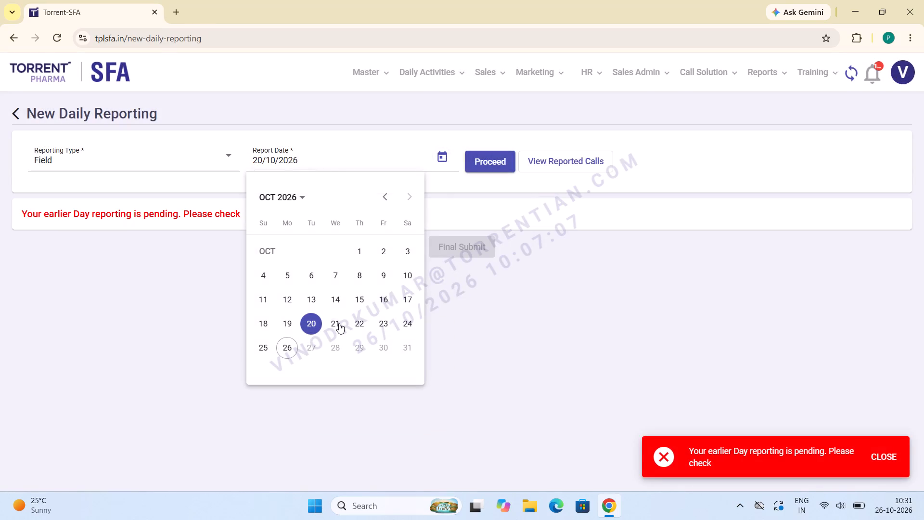
left_click(339, 323)
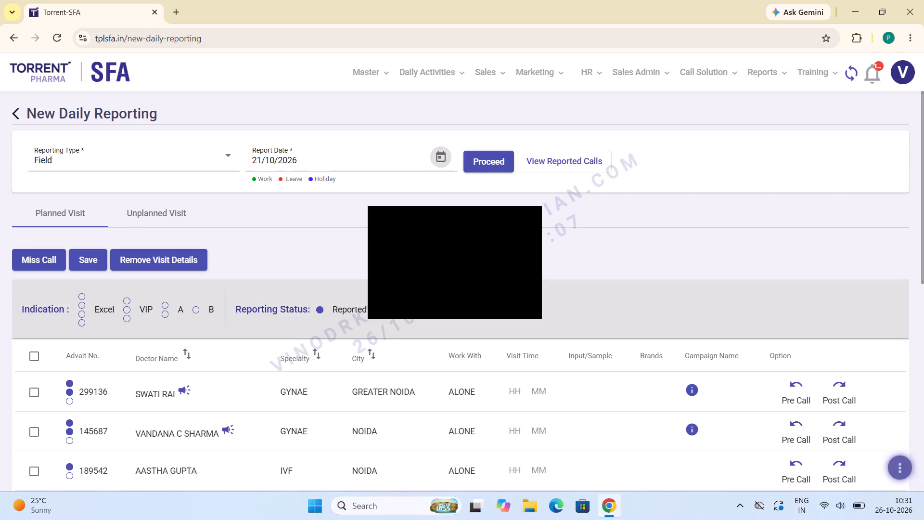
Examine the full list of planned doctor visits and their reporting status for 21/10/2026.
key("Down")
key("Down")
key("Down")
key("Down")
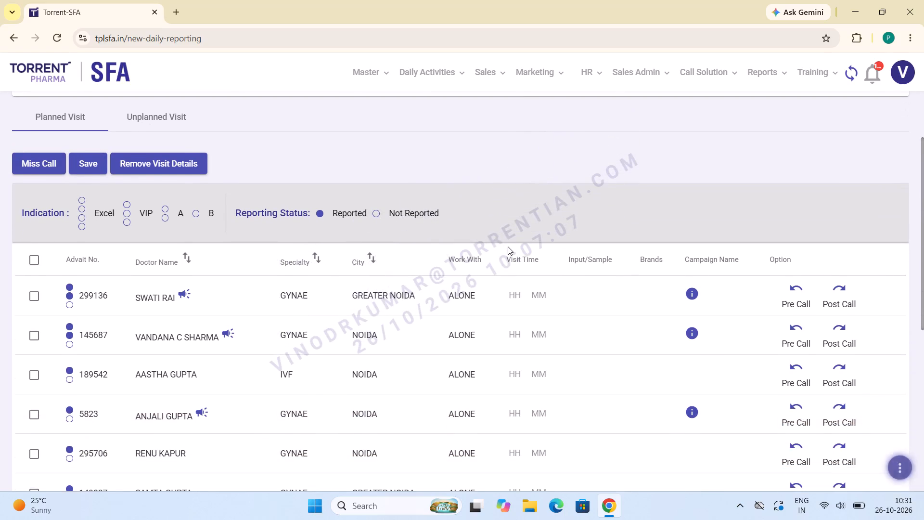
key("Down")
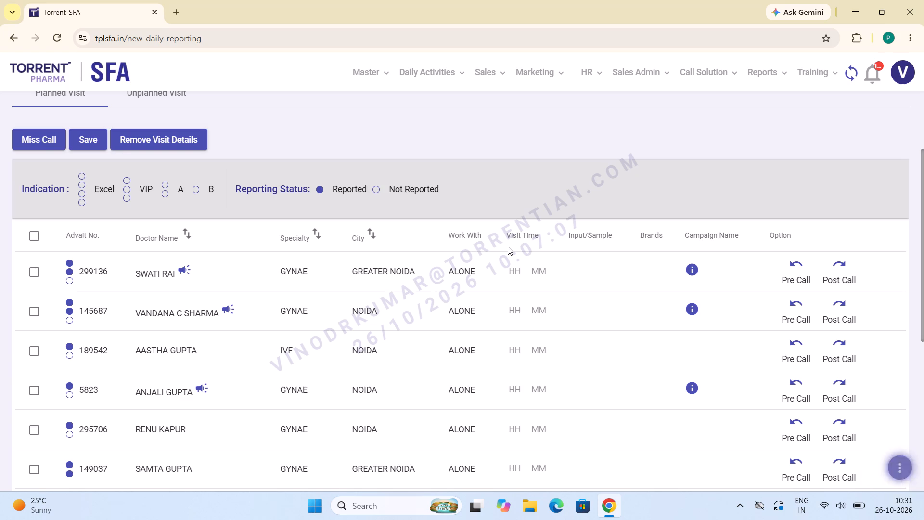
key("Down")
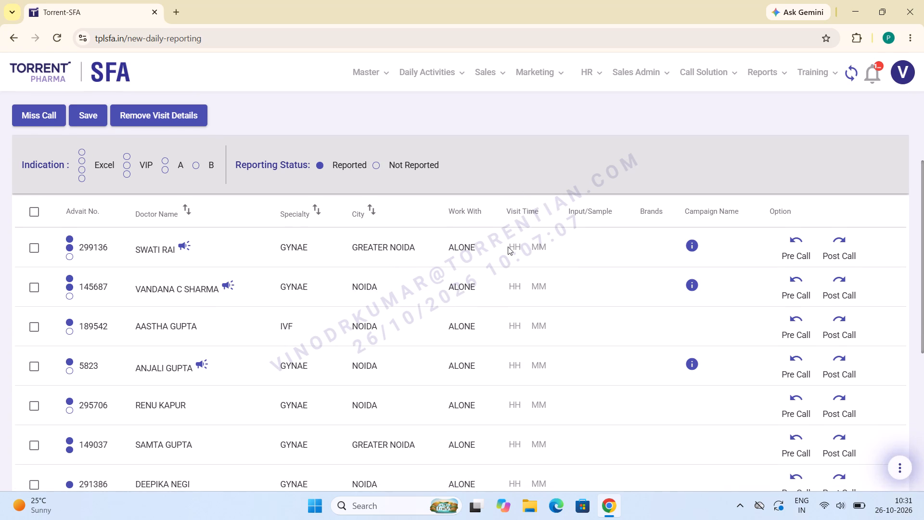
key("Down")
key("Down")
key("Down")
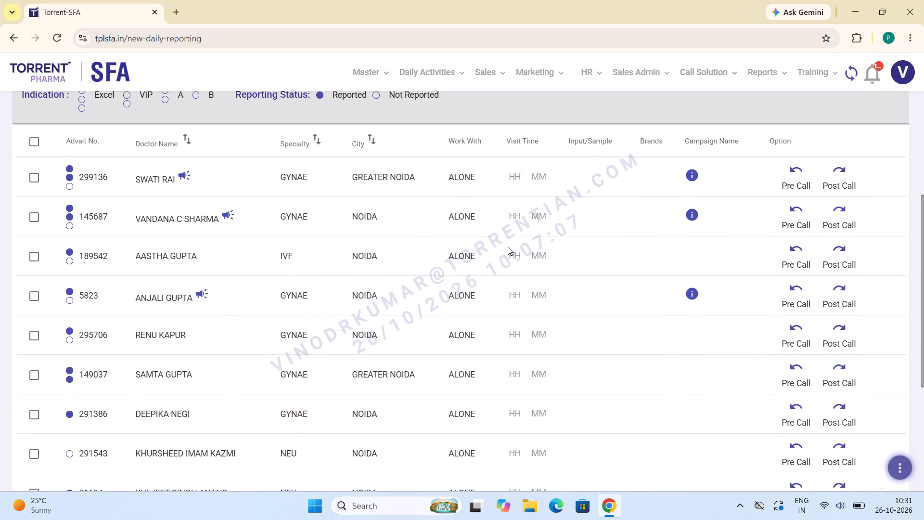
key("Down")
key("Down")
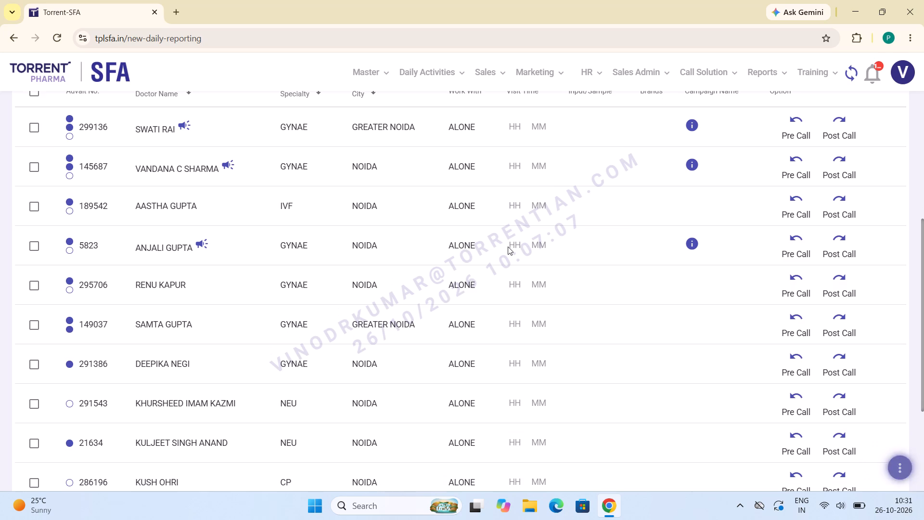
key("Down")
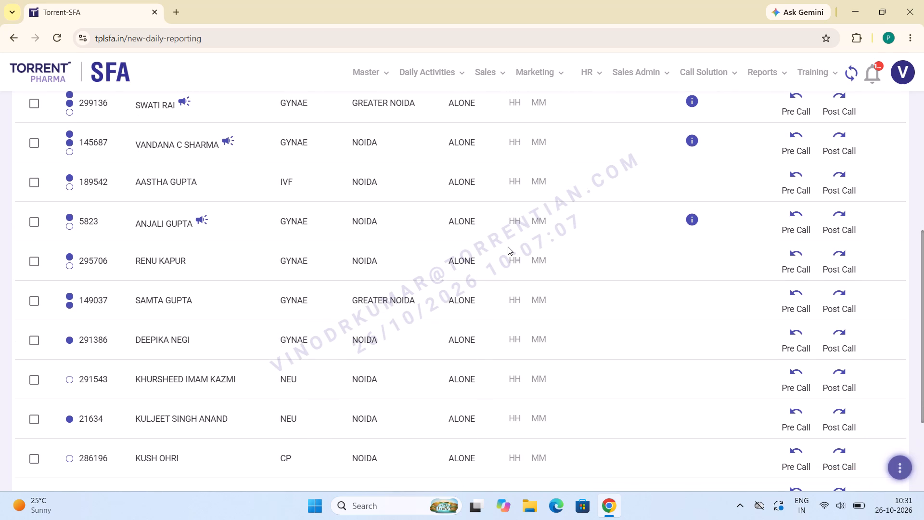
key("Down")
key("Down")
key("Down")
key("Down")
key("Down")
key("Down")
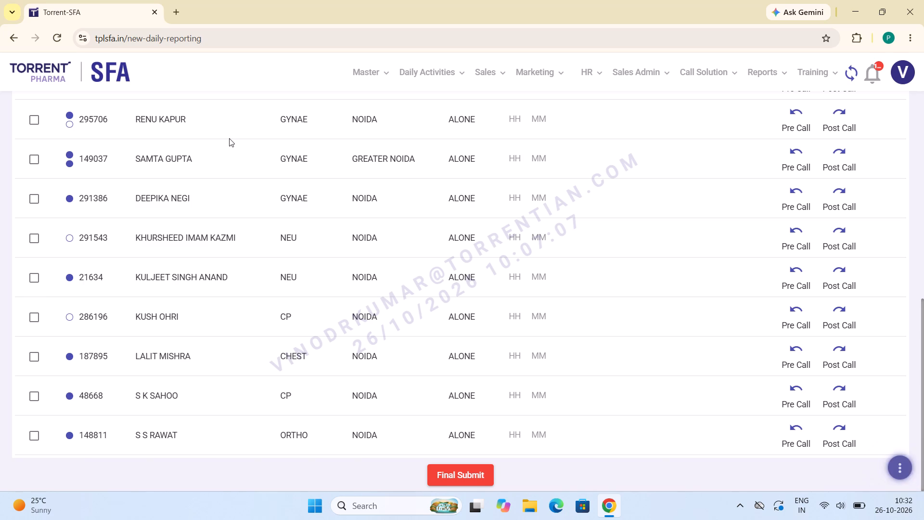
Mark all planned visits except the two Not Reported B-class doctors as missed calls, with reason Others and other reason "Could not meet".
key("Up")
key("Up")
key("Up")
key("Up")
key("Up")
key("Up")
key("Up")
key("Up")
key("Up")
key("Up")
key("Up")
key("Up")
key("Up")
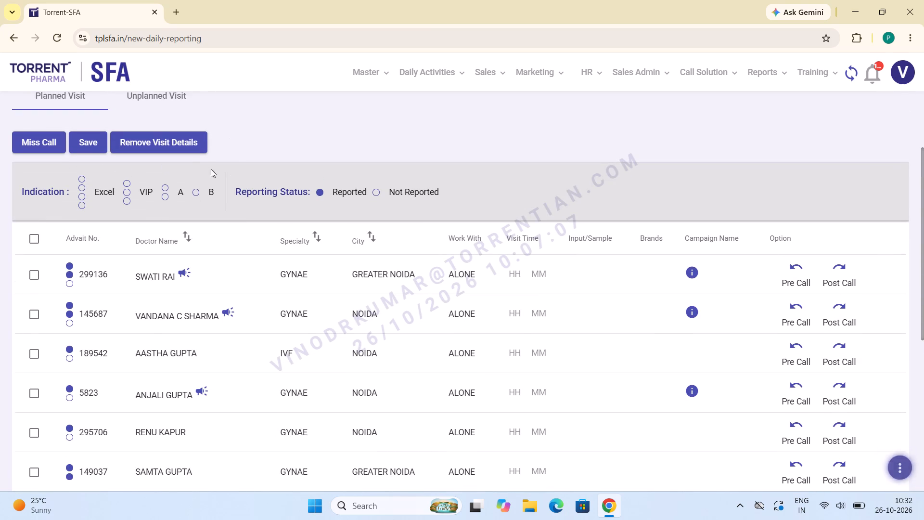
left_click(34, 242)
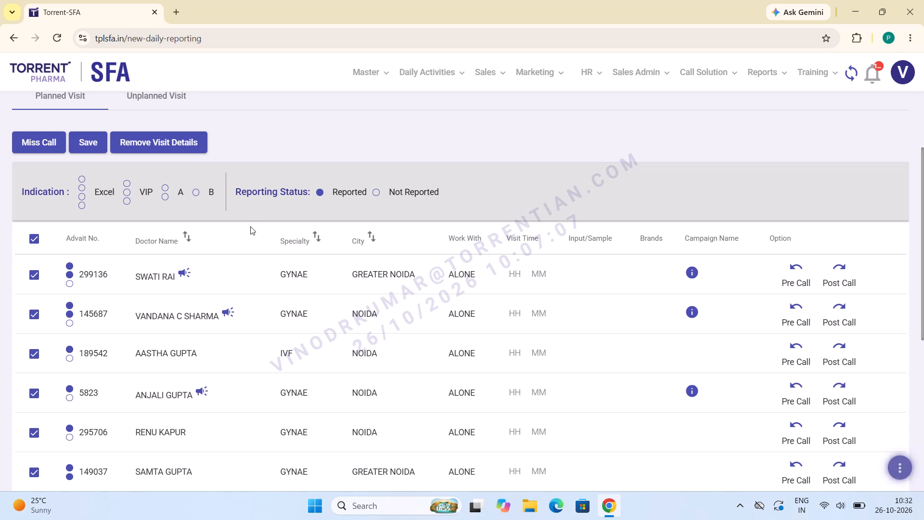
key("Down")
key("Down")
key("Down")
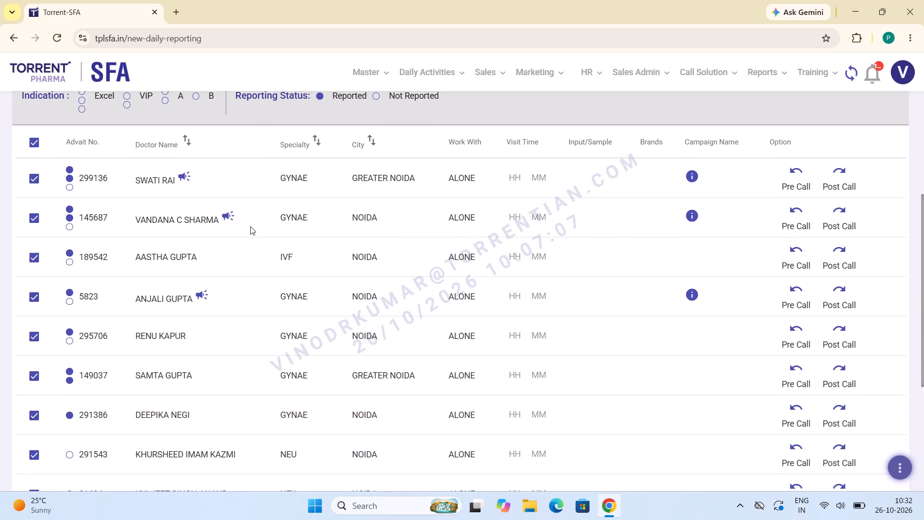
key("Down")
key("Down")
key("Down")
key("Down")
key("Down")
key("Down")
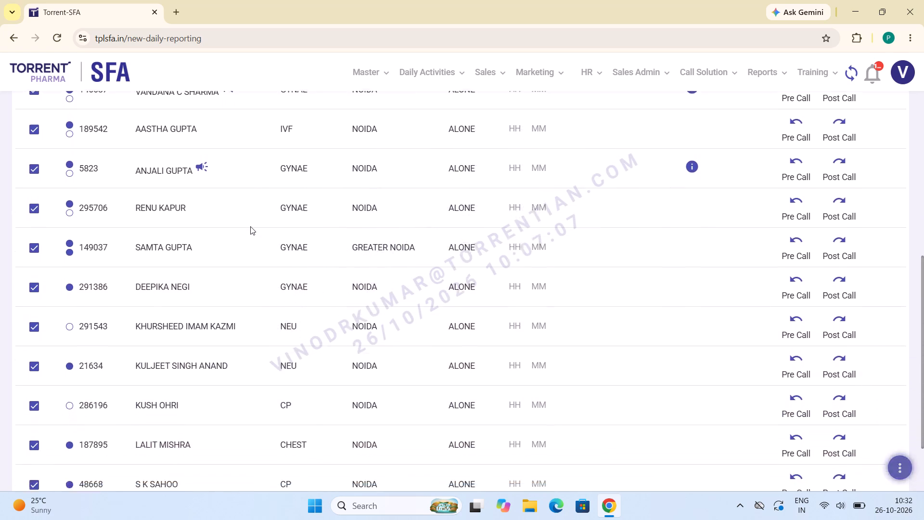
key("Down")
key("Down")
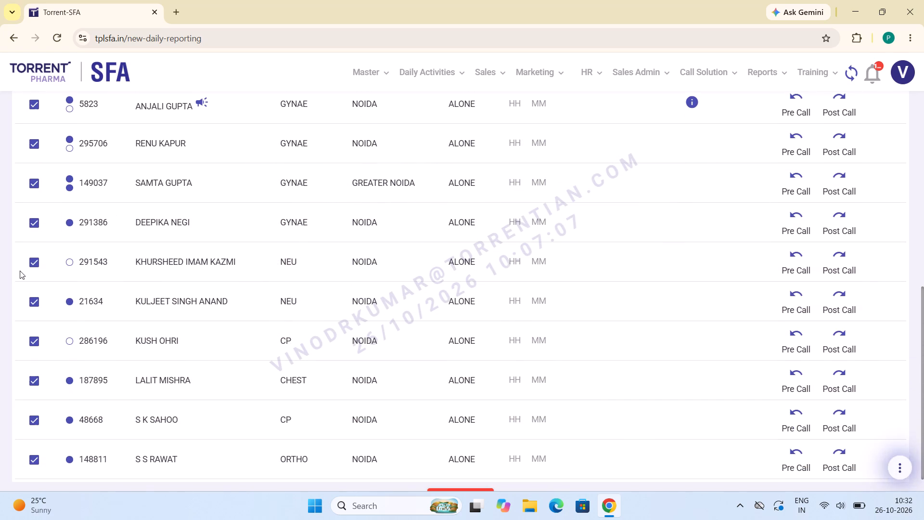
left_click(32, 262)
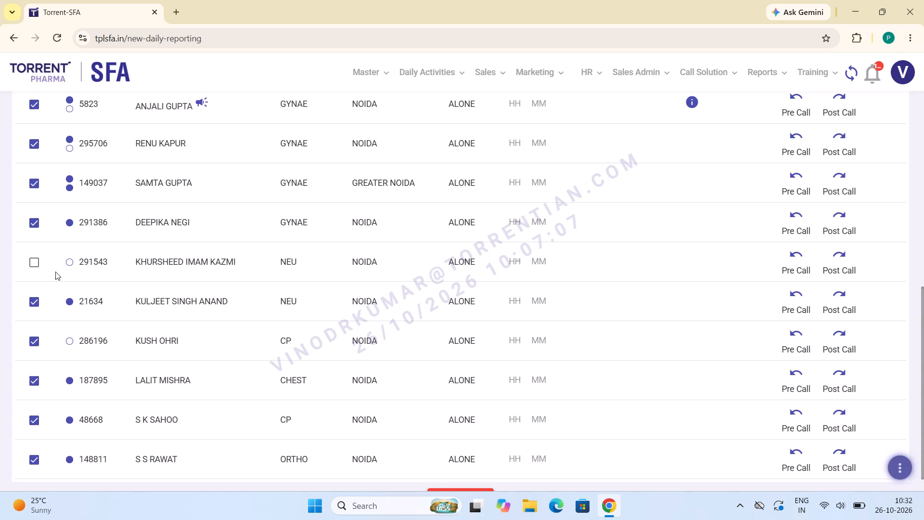
left_click(35, 343)
key("Up")
key("Up")
key("Up")
key("Up")
key("Up")
key("Up")
key("Up")
key("Up")
key("Up")
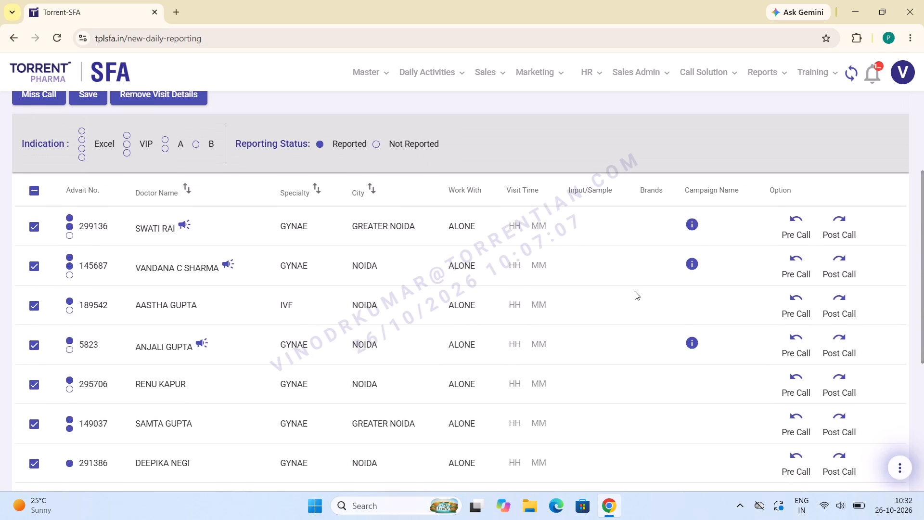
key("Up")
key("Up")
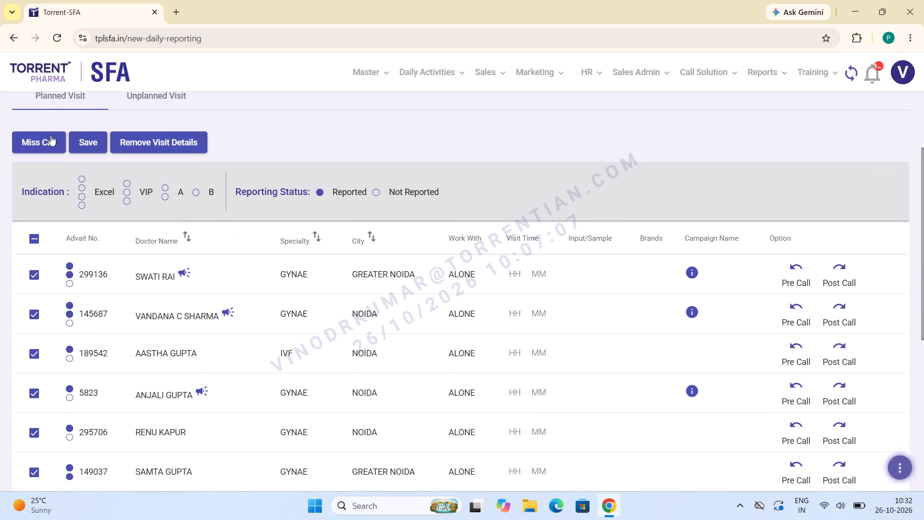
left_click(50, 143)
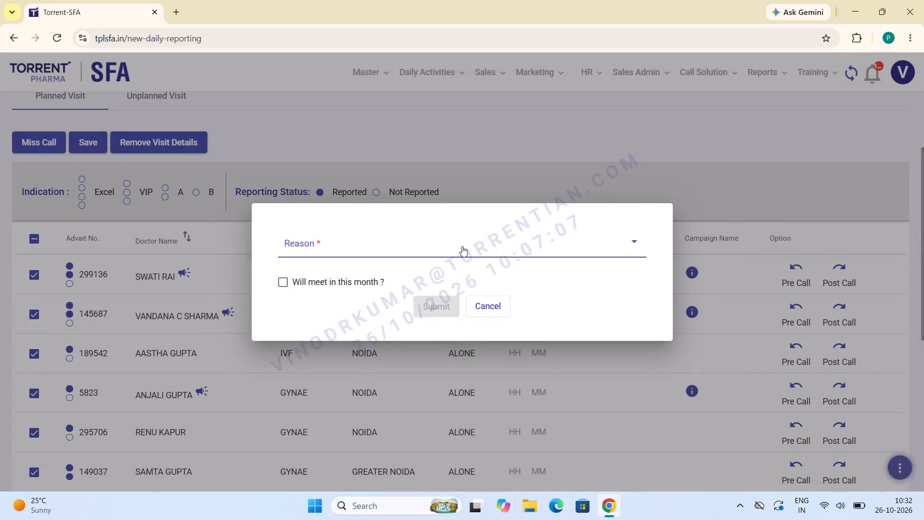
left_click(412, 250)
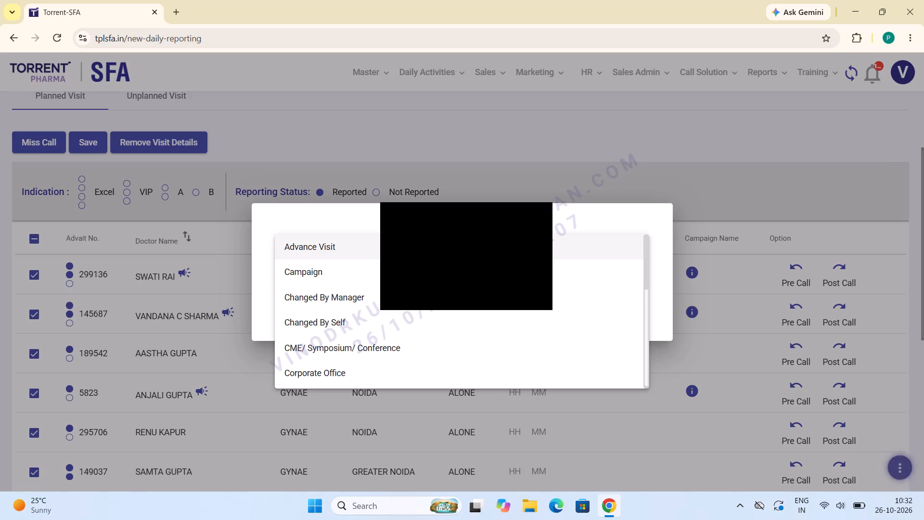
type("oth")
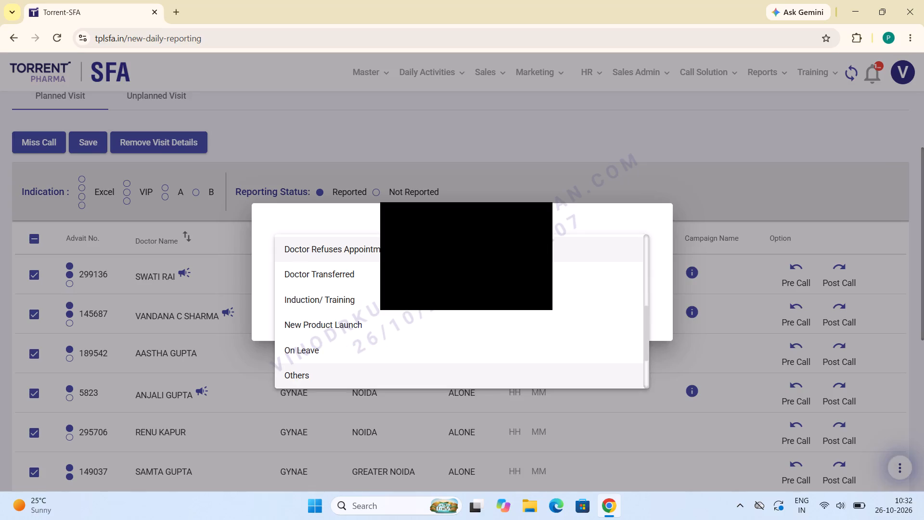
left_click(311, 377)
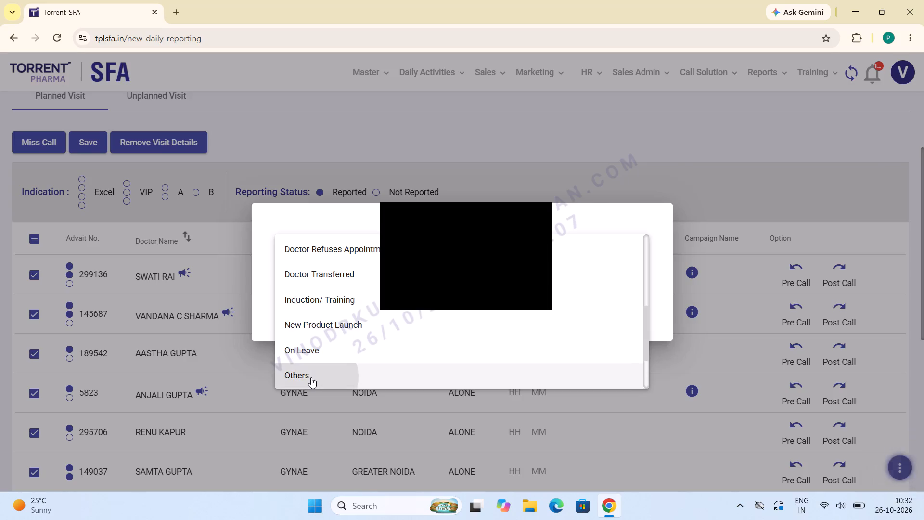
left_click(358, 269)
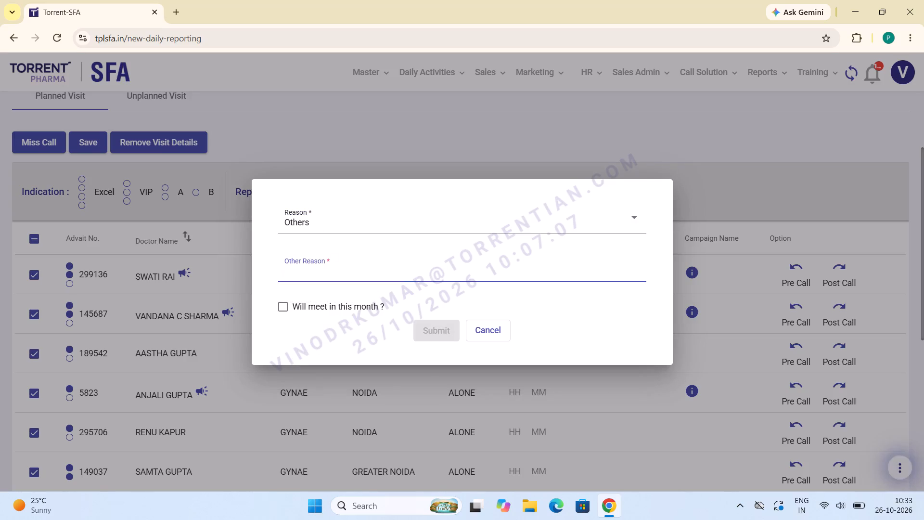
key("shift+c")
type("ould")
key("space")
type("not meet")
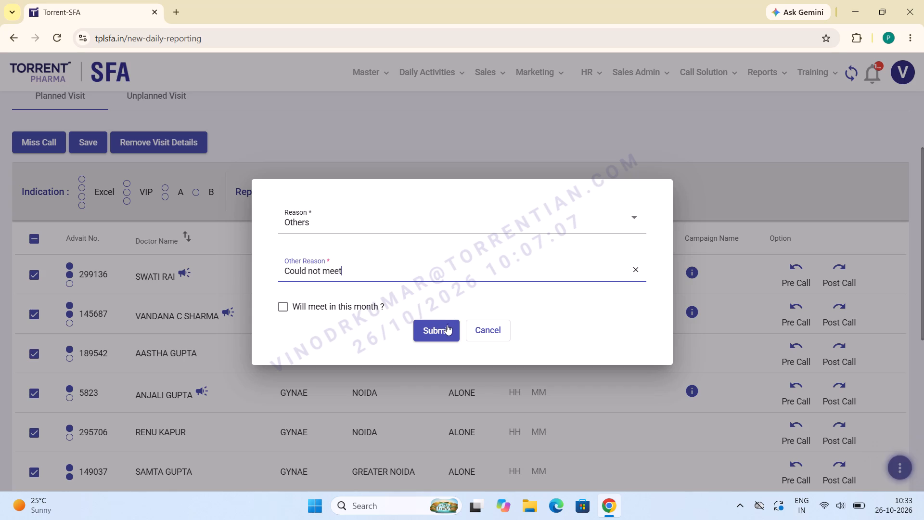
left_click(447, 325)
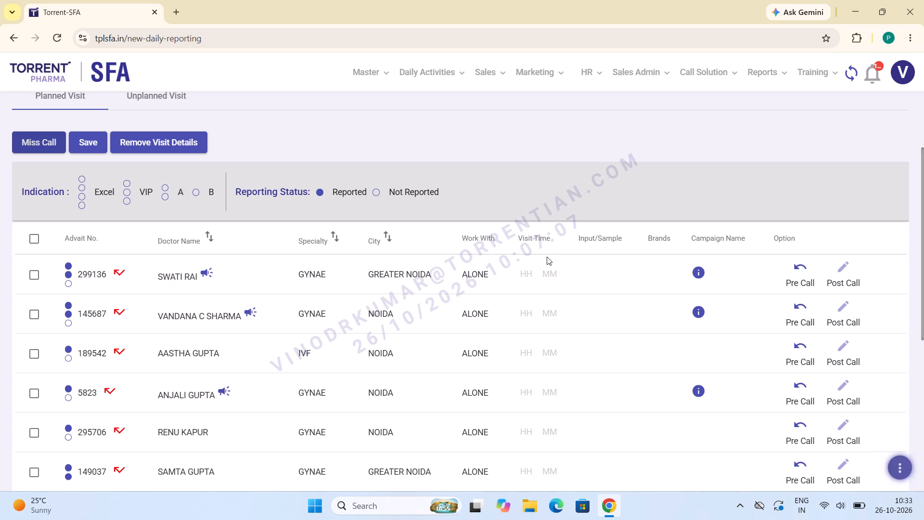
Review the whole planned visit list to check which doctors are marked as missed calls.
key("Down")
key("Down")
key("Down")
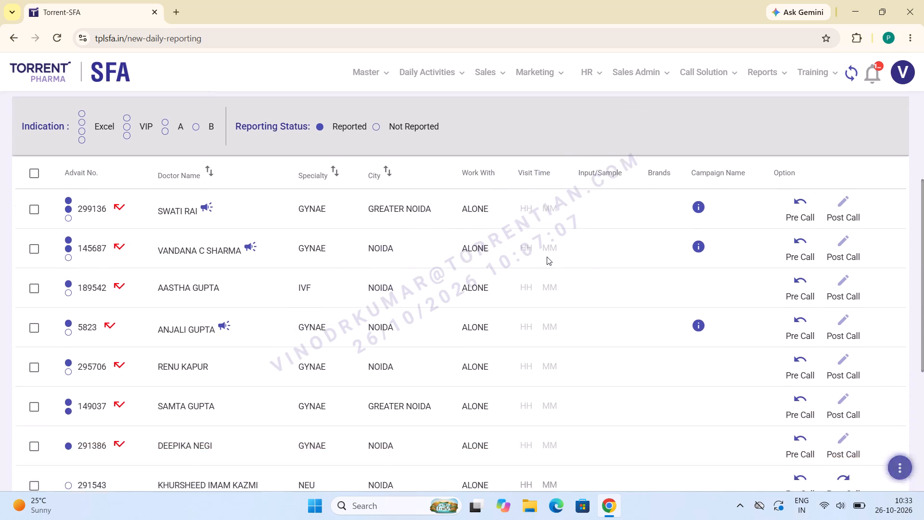
key("Down")
key("Down")
key("Down")
key("Down")
key("Down")
key("Down")
key("Down")
key("Down")
key("Down")
key("Down")
key("Down")
key("Down")
key("Down")
key("Down")
key("Down")
key("Down")
key("Down")
key("Down")
key("Down")
key("Down")
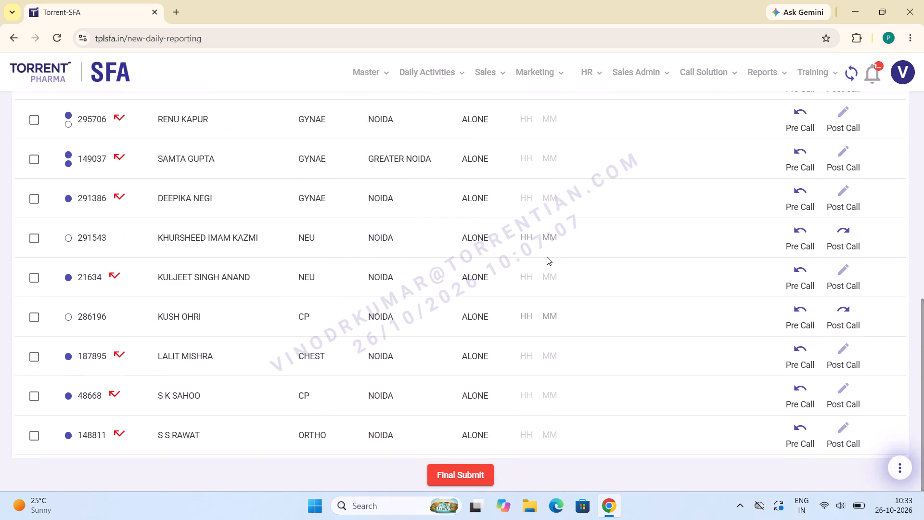
key("Up")
key("Up")
key("Up")
key("Up")
key("Up")
key("Up")
key("Up")
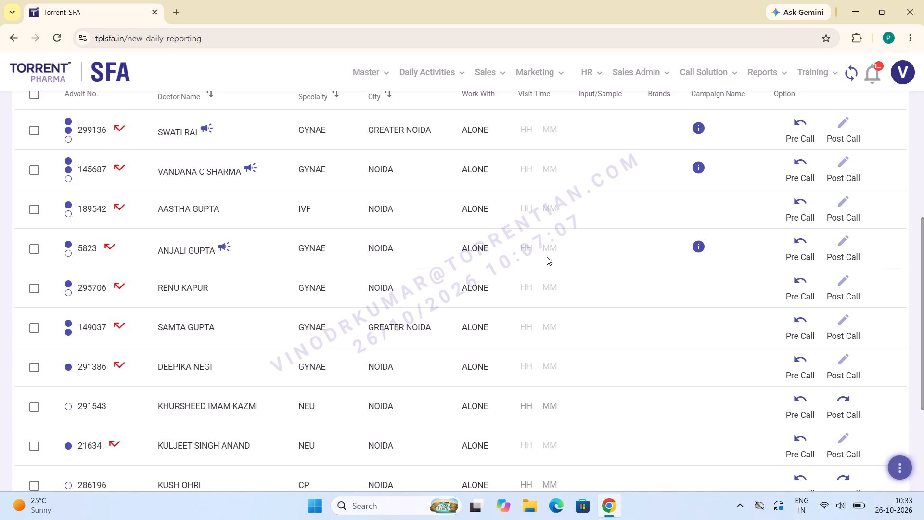
key("Up")
key("Up")
key("Up")
key("Up")
key("Up")
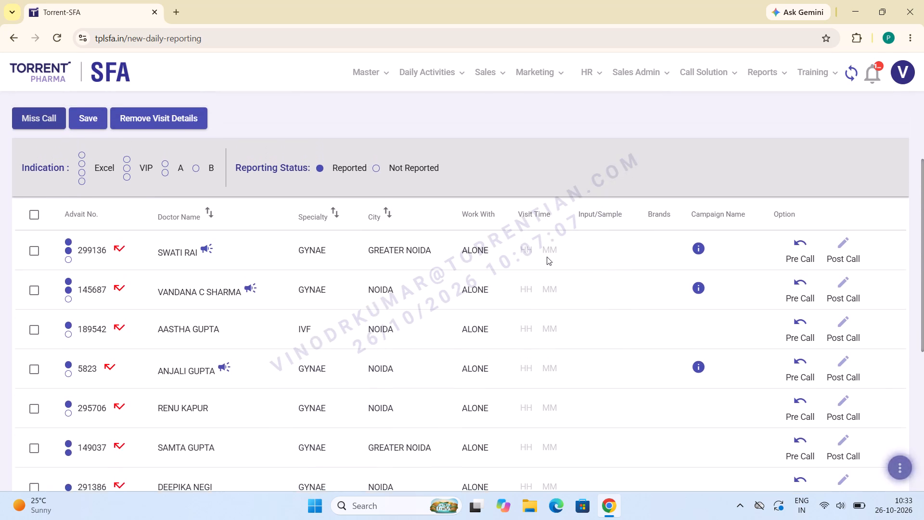
key("Up")
key("Up")
key("Up")
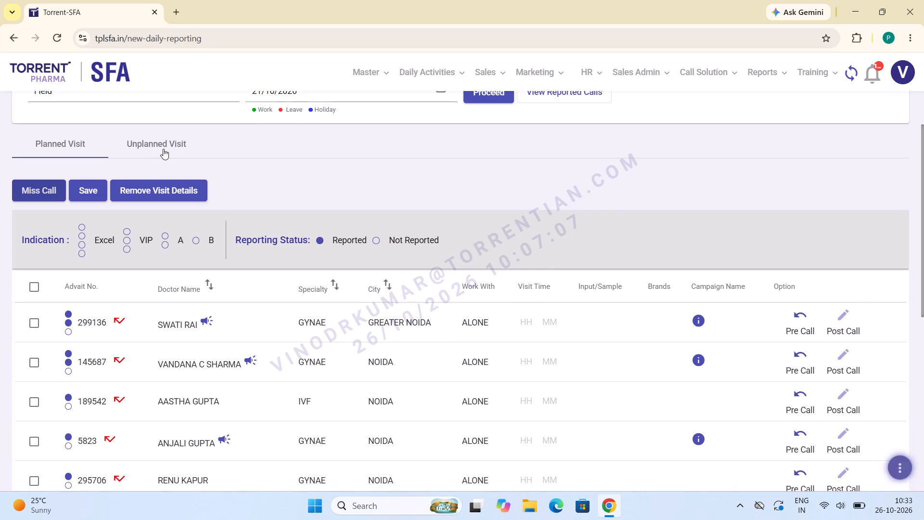
Open the Activities report from All reports and apply it for October 2026.
left_click(775, 70)
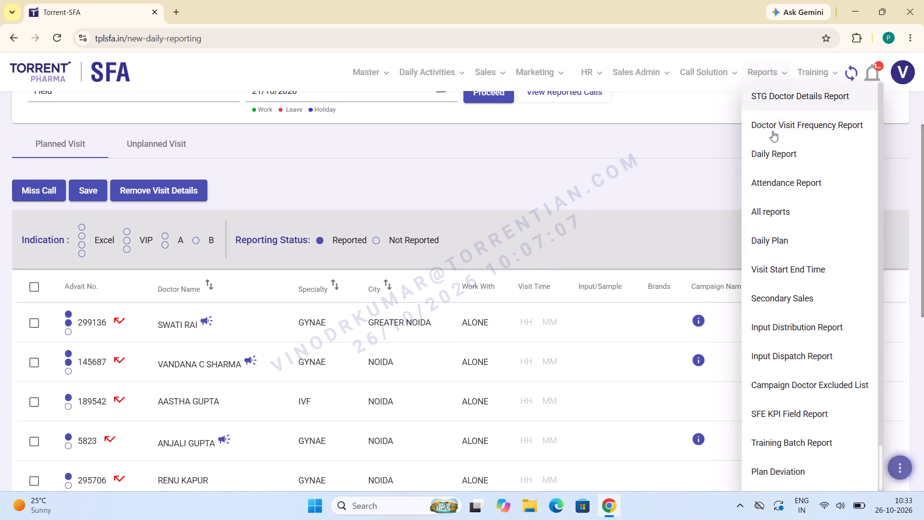
left_click(776, 217)
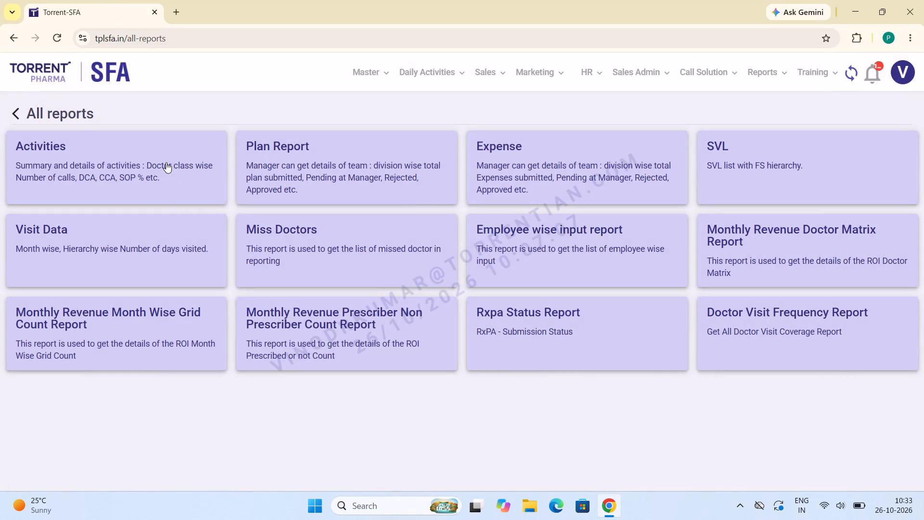
left_click(166, 162)
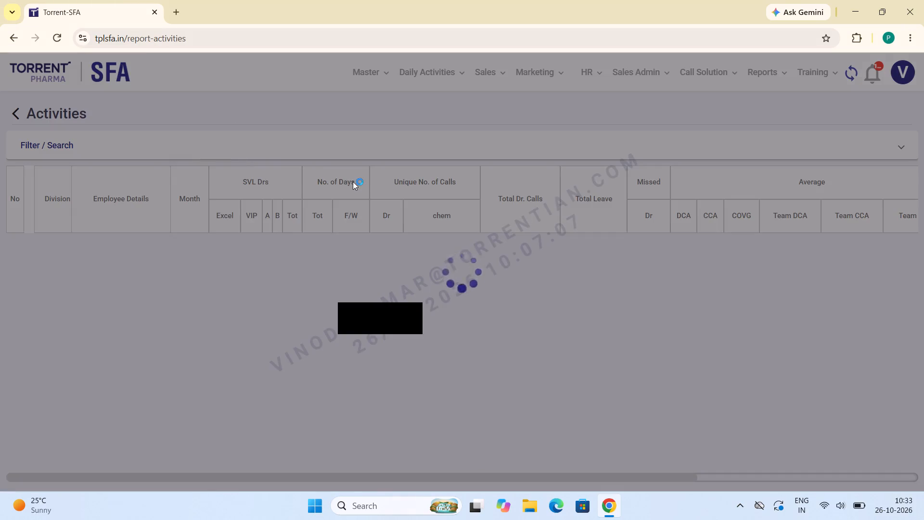
left_click(524, 149)
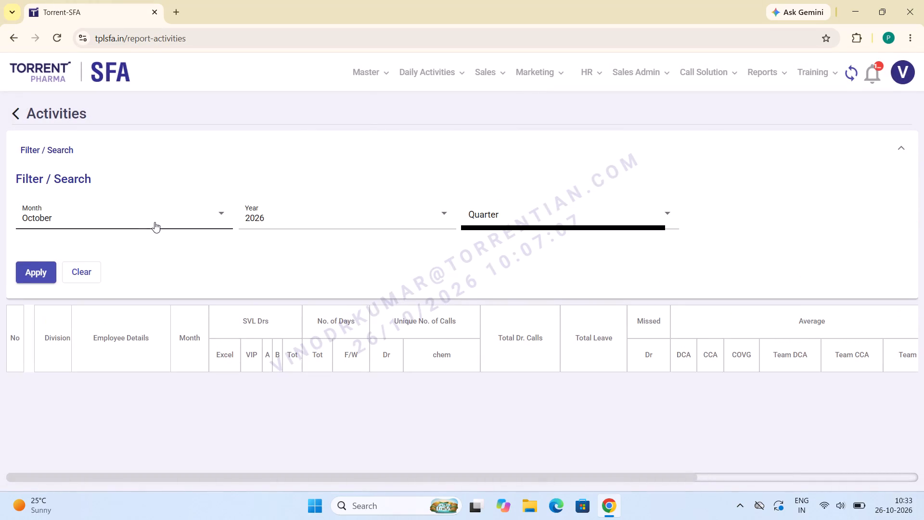
left_click(42, 271)
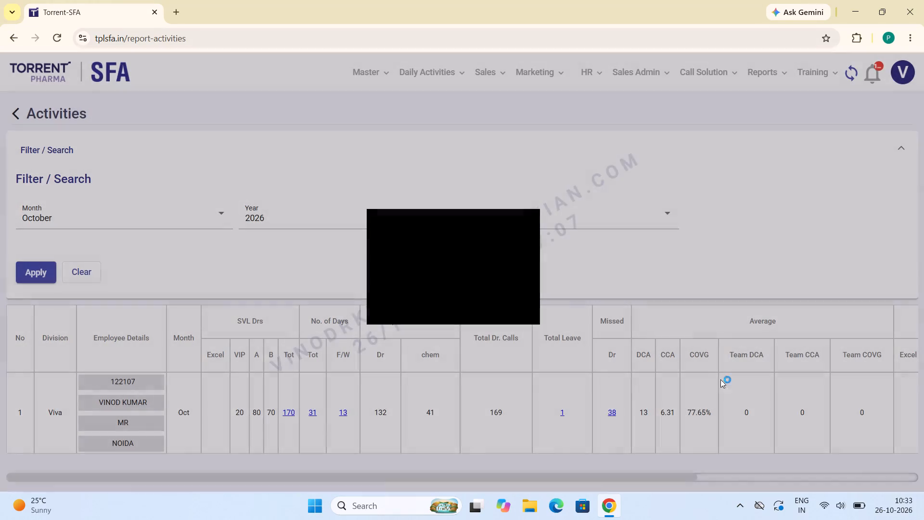
Open the missed doctor list from the October row of the Activities report.
left_click(616, 412)
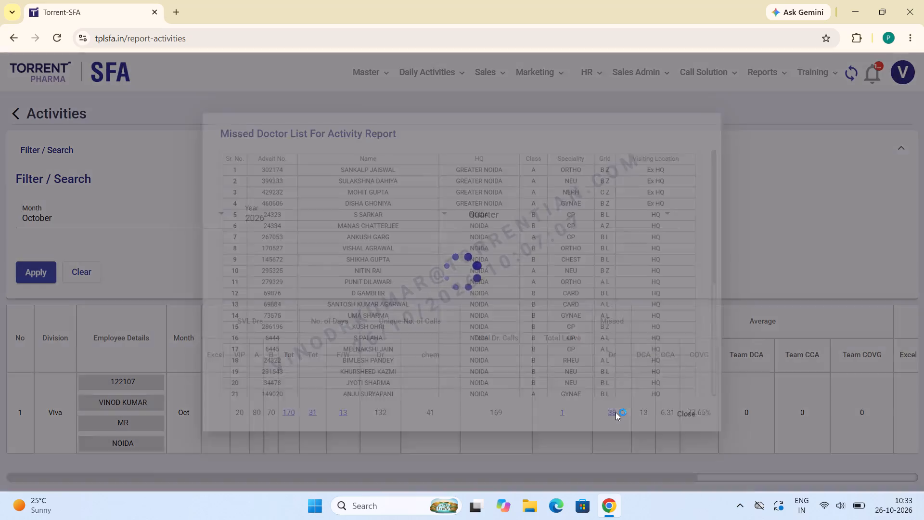
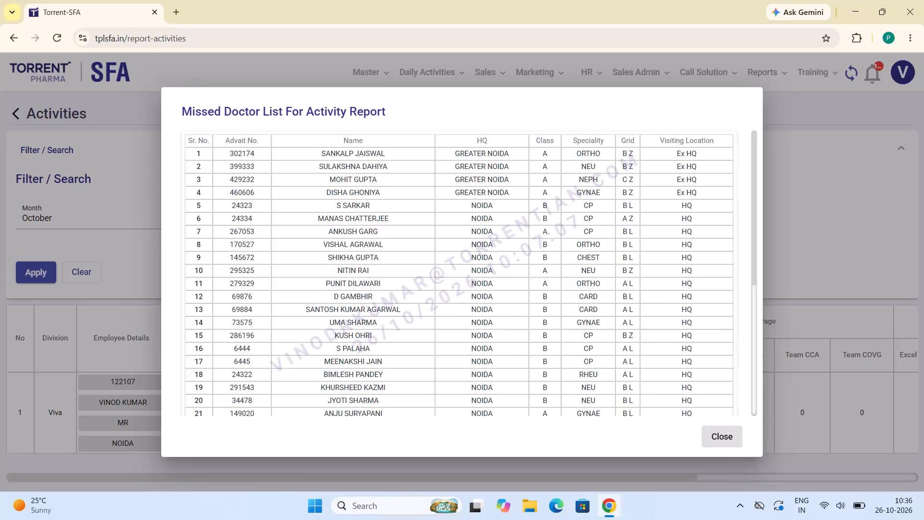
Review the October missed doctor list down to its last entry, checking the doctors' names, classes and visiting locations.
left_click(436, 317)
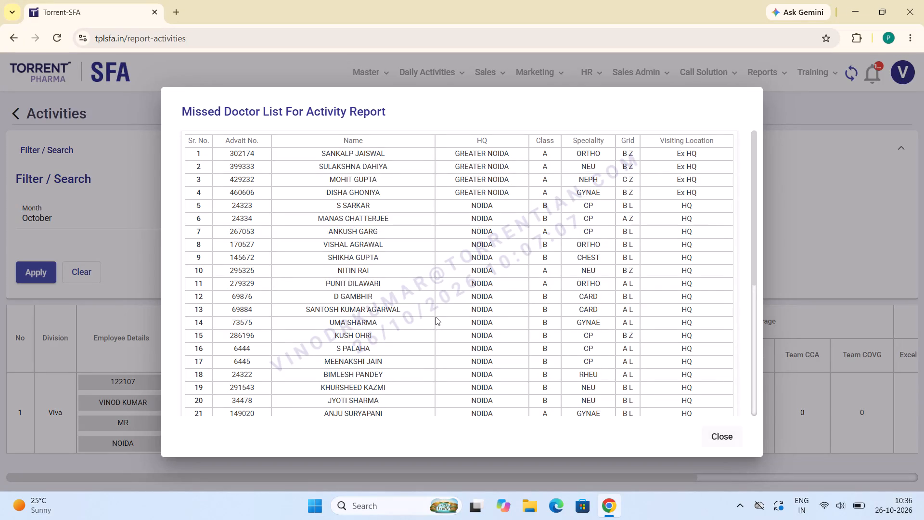
key("Down")
key("Down")
key("Down")
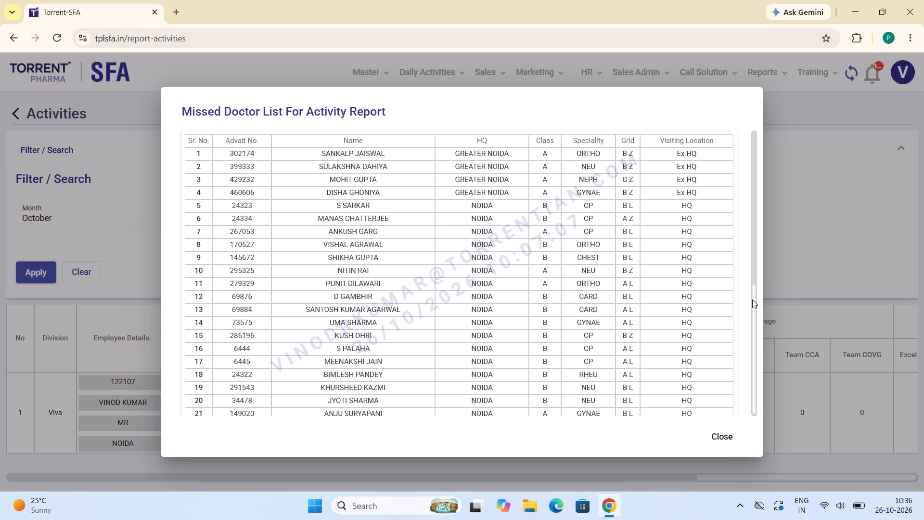
key("Down")
key("Down")
left_click(755, 312)
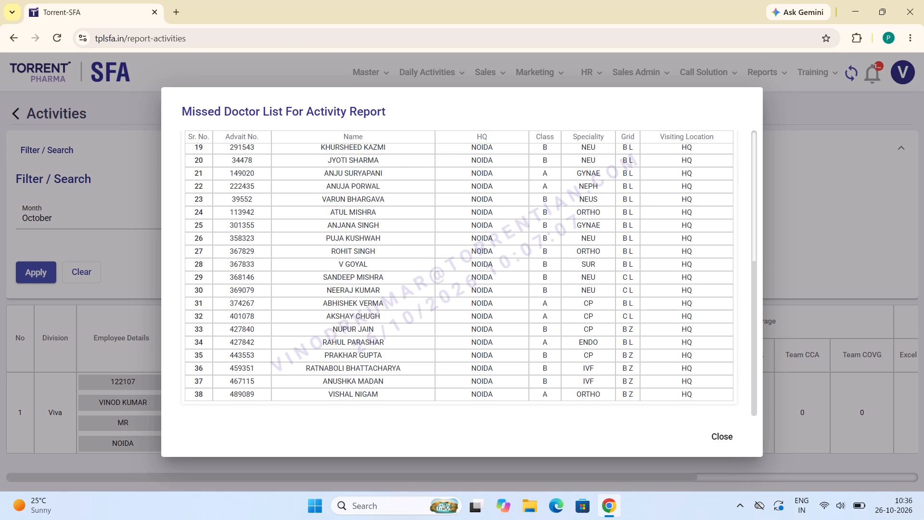
scroll(371, 264, "up", 2)
scroll(374, 310, "up", 1)
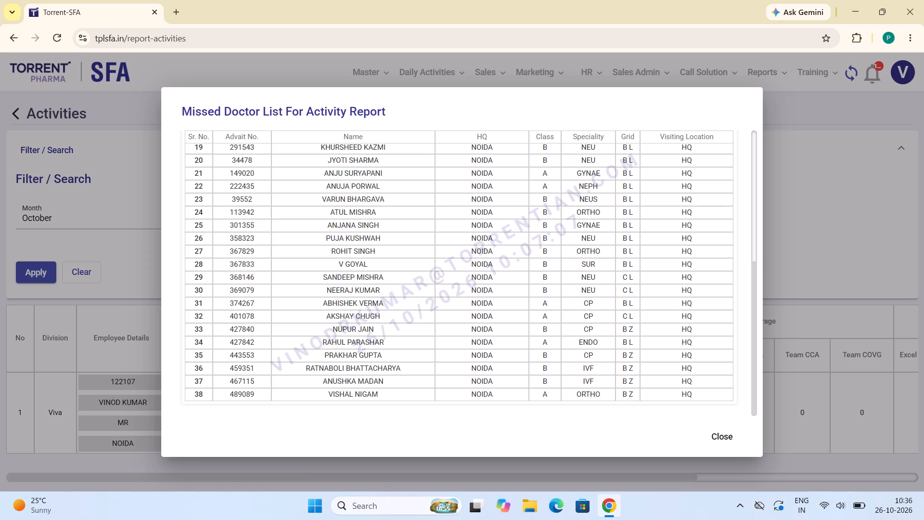
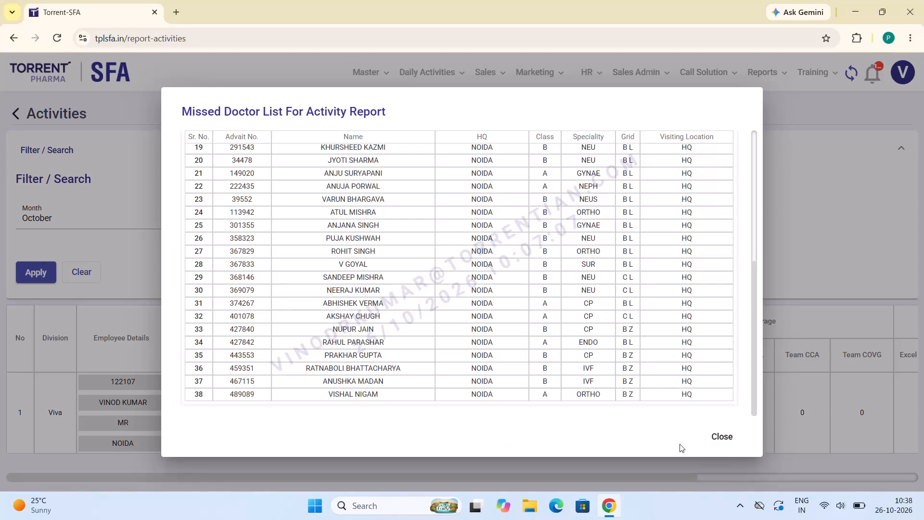
Leave the missed doctor list and open the new daily field report for the report date 21/10/2026.
left_click(723, 436)
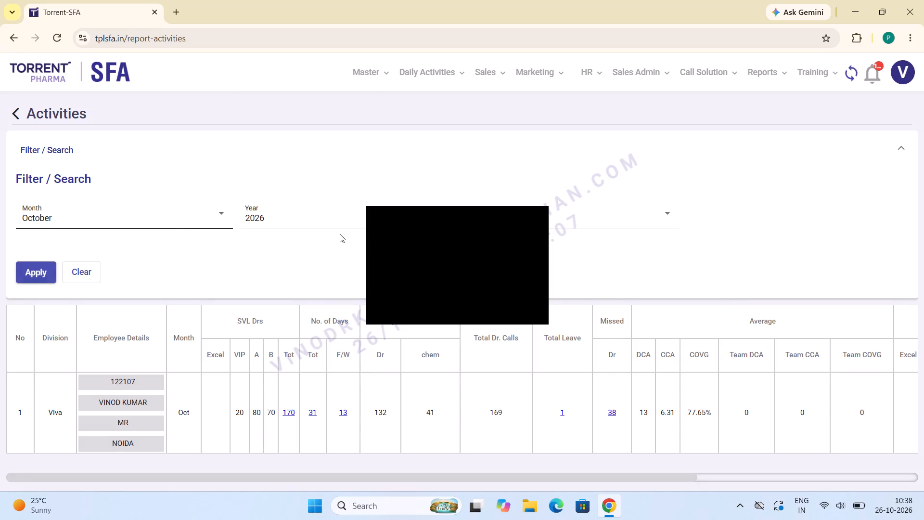
left_click(445, 74)
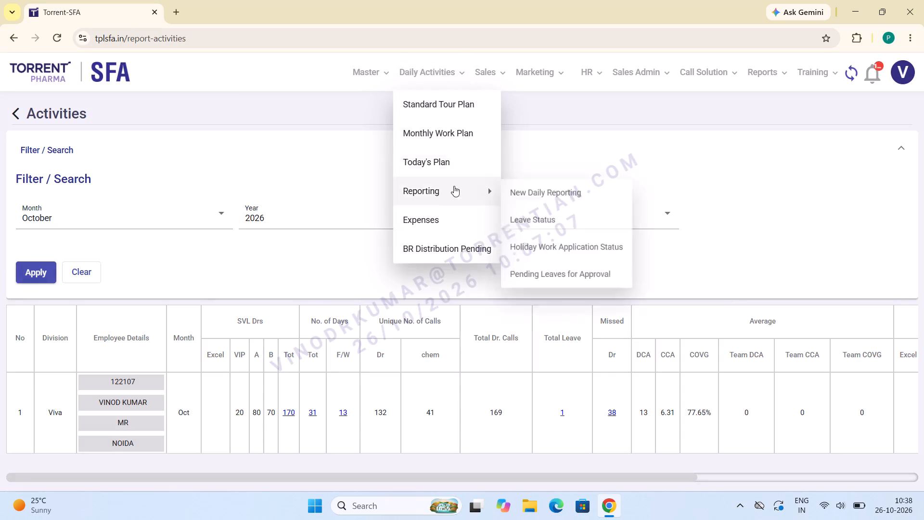
left_click(541, 192)
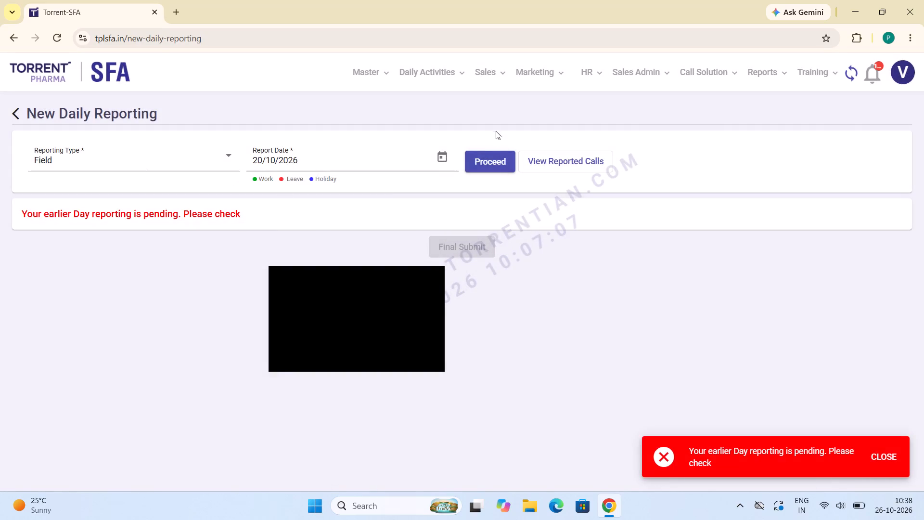
left_click(444, 156)
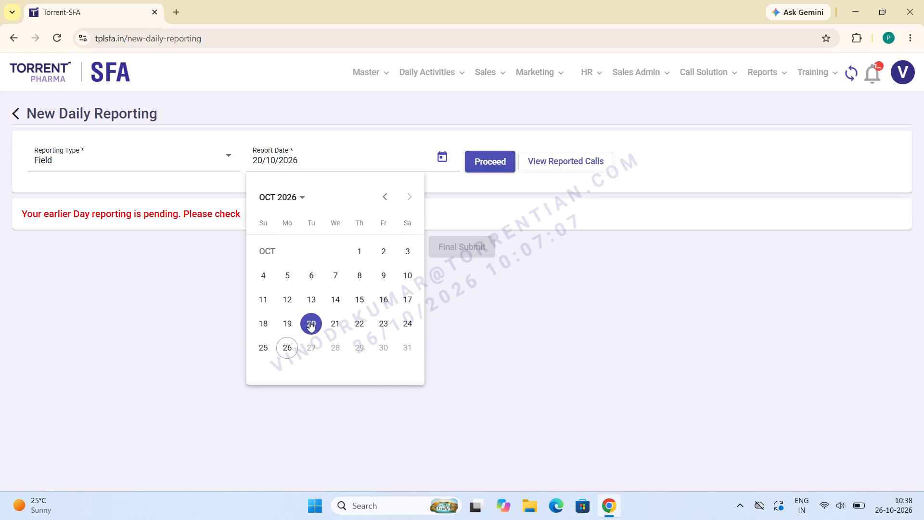
left_click(333, 327)
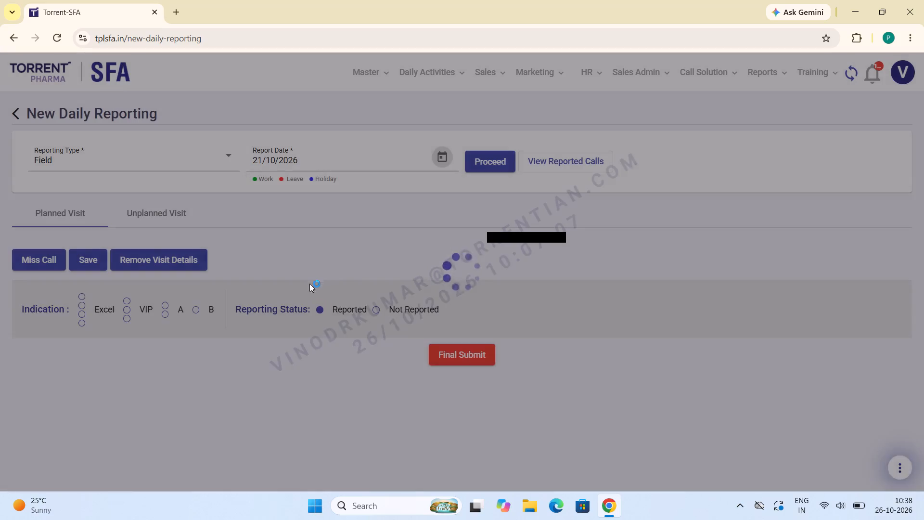
Review the planned visit list for 21/10/2026 down to its last doctor, checking which calls are marked missed and which remain unreported.
left_click(484, 281)
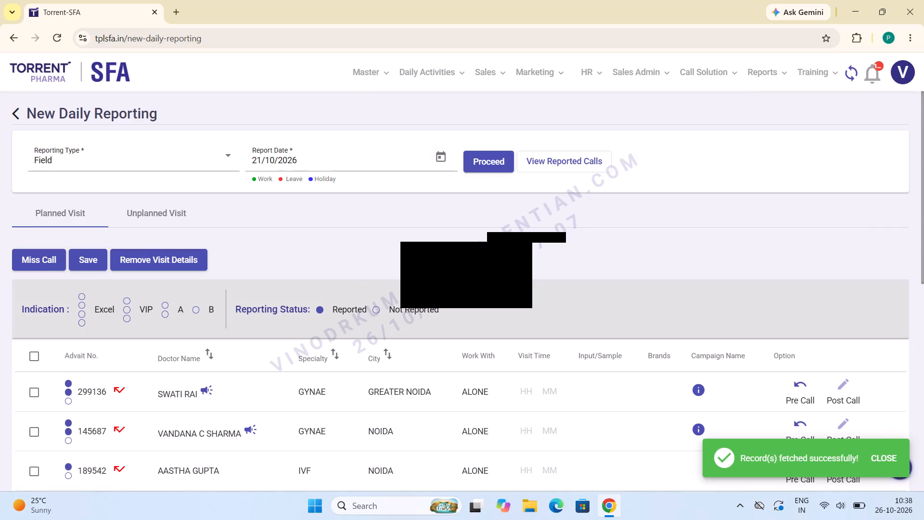
key("Down")
key("Down")
key("Down")
key("Down")
key("Down")
key("Down")
key("Down")
key("Down")
key("Down")
key("Down")
key("Down")
key("Down")
key("Down")
key("Down")
key("Down")
key("Down")
key("Down")
key("Down")
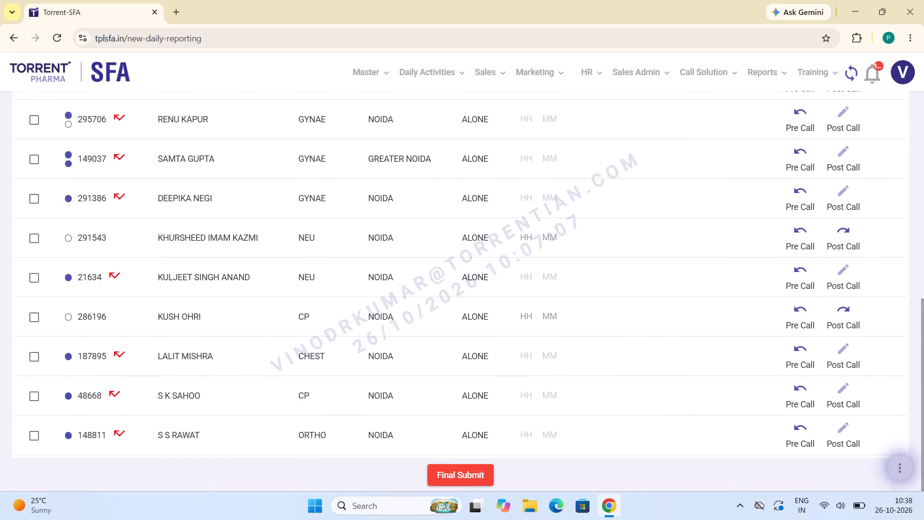
key("Down")
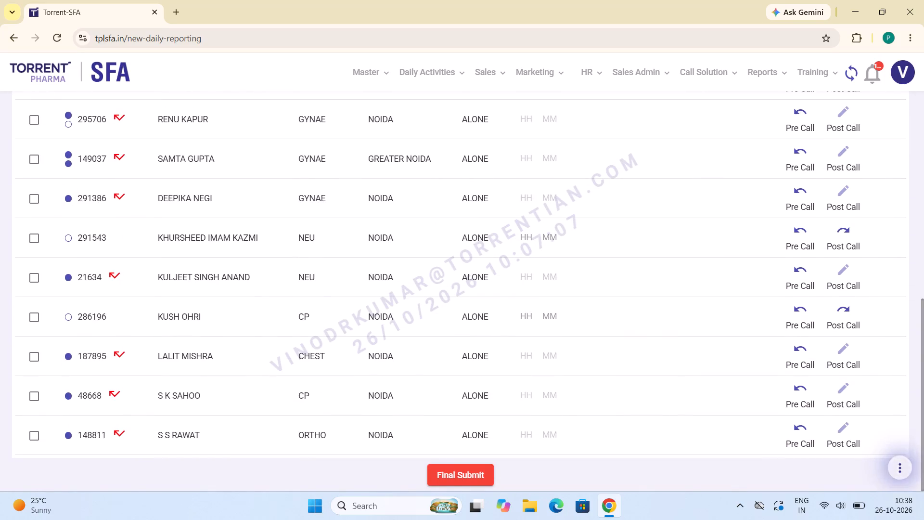
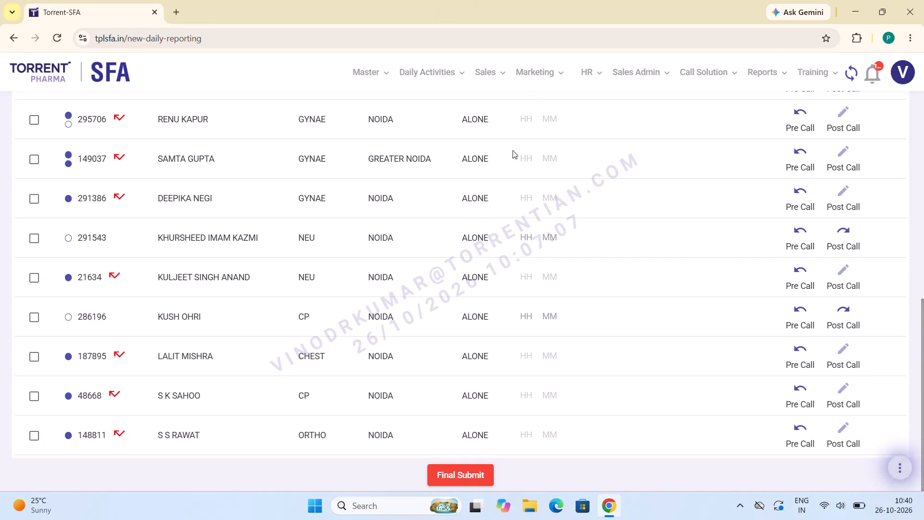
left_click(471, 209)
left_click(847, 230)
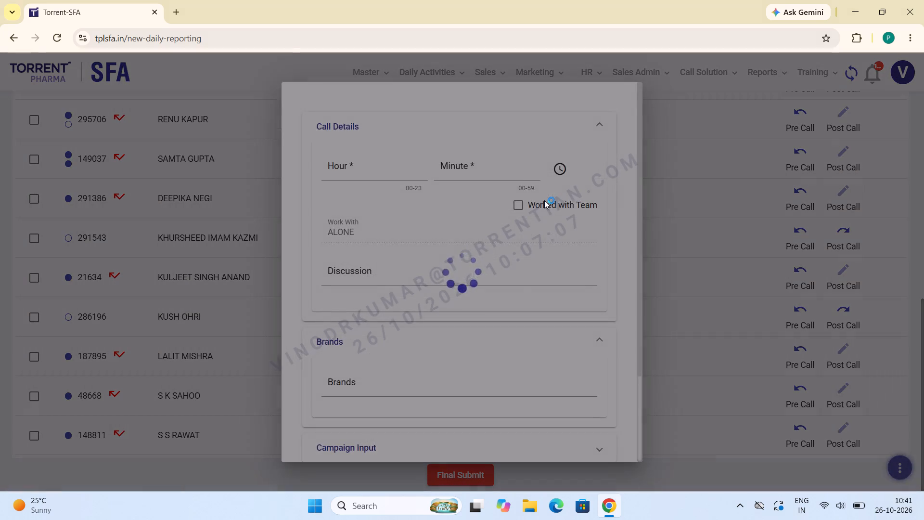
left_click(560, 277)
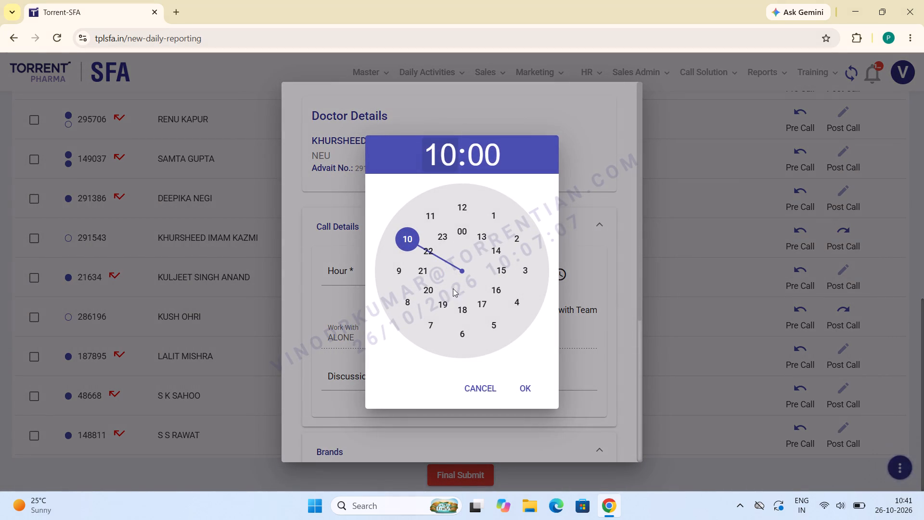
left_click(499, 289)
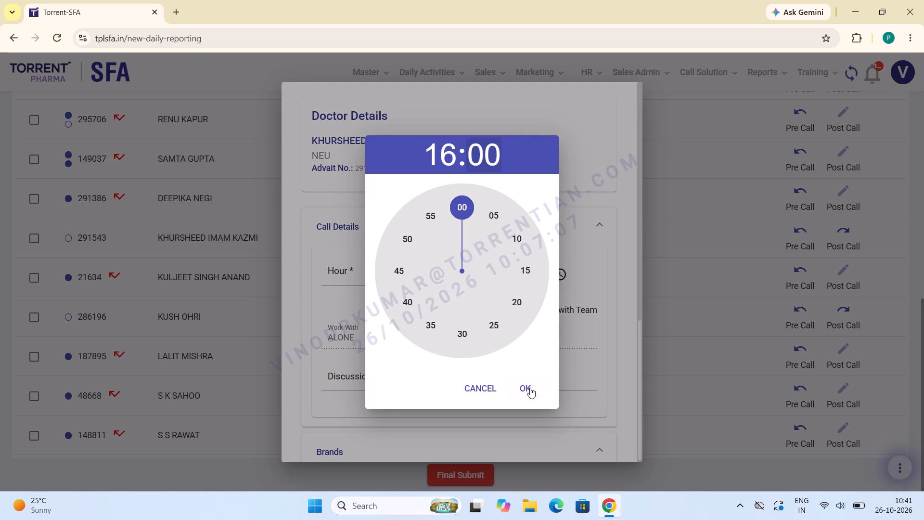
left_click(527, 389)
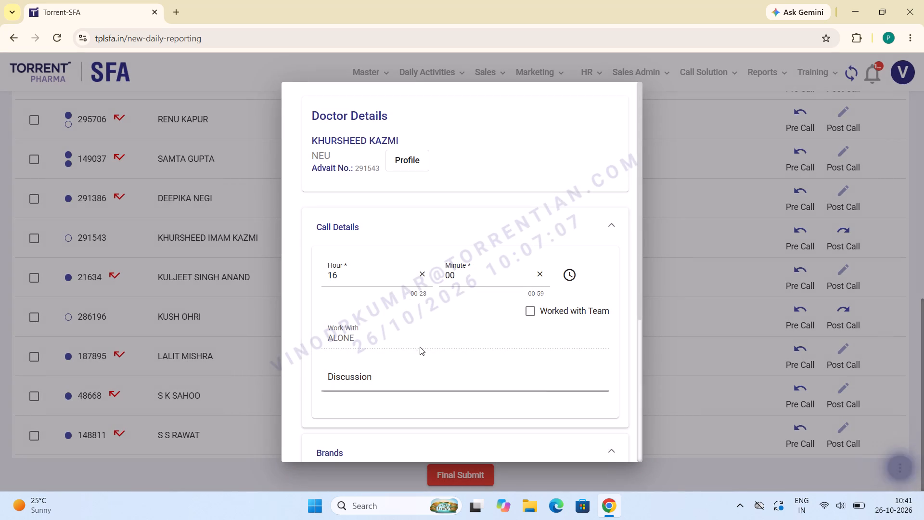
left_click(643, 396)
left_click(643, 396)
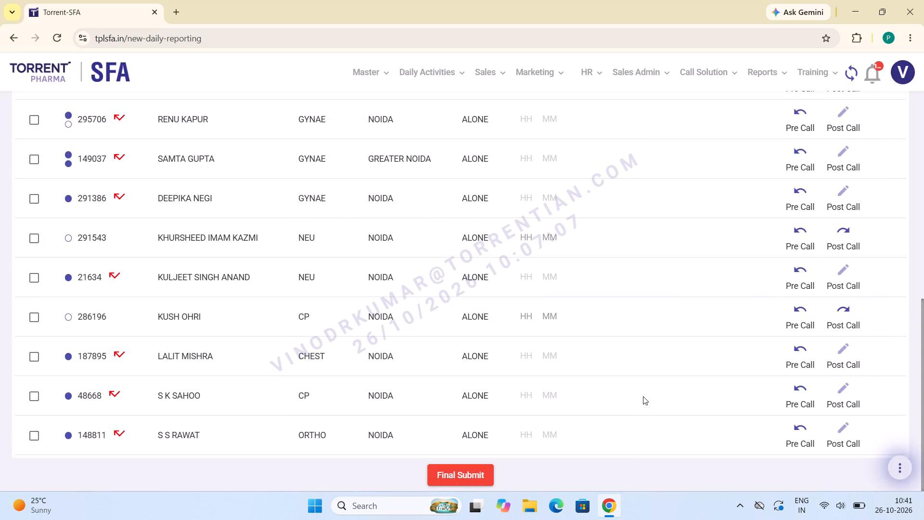
Open the post-call report for the unreported NEU doctor in Noida and set the call time to 16:00.
left_click(849, 228)
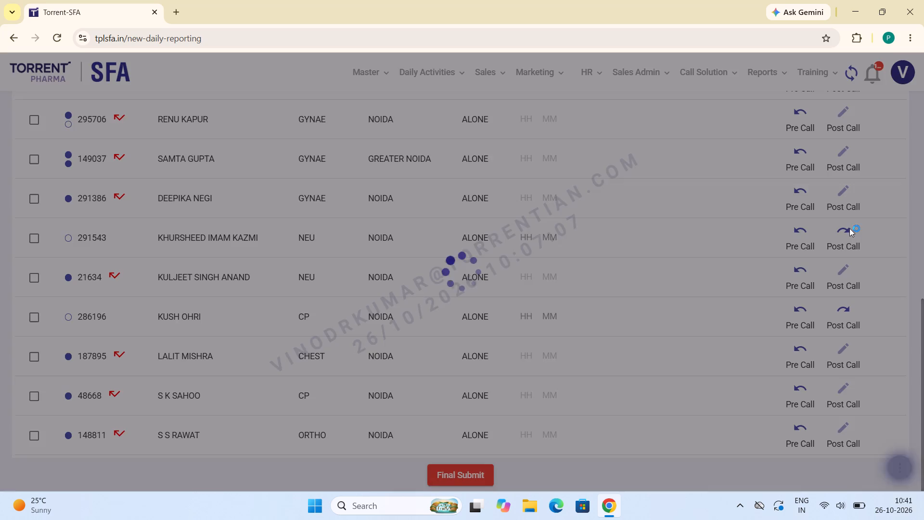
left_click(562, 271)
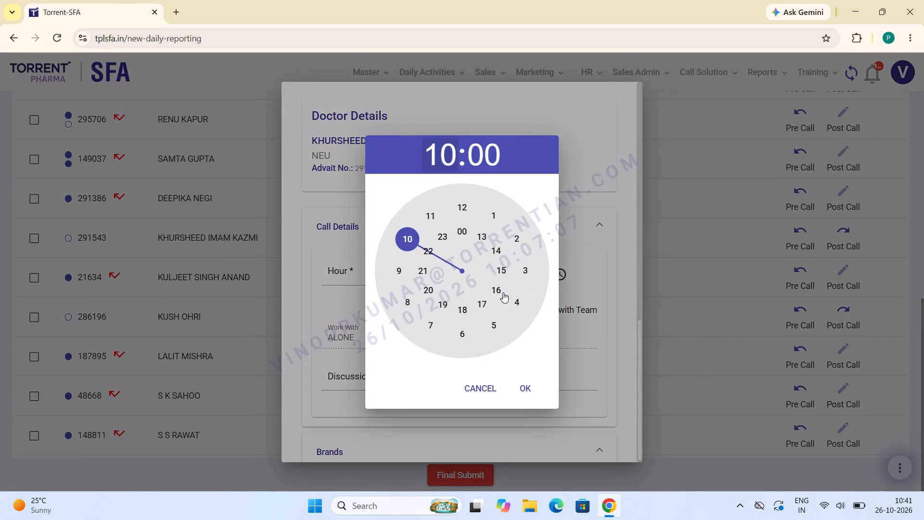
left_click(498, 292)
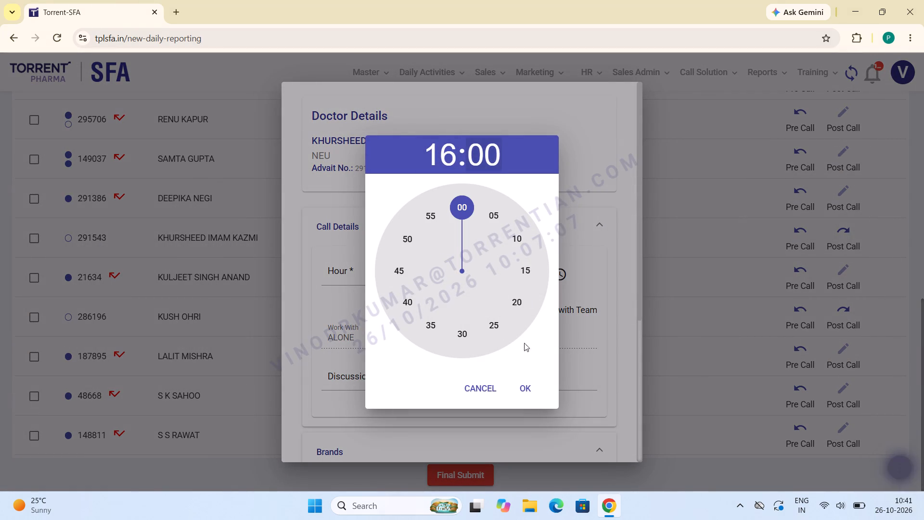
left_click(527, 389)
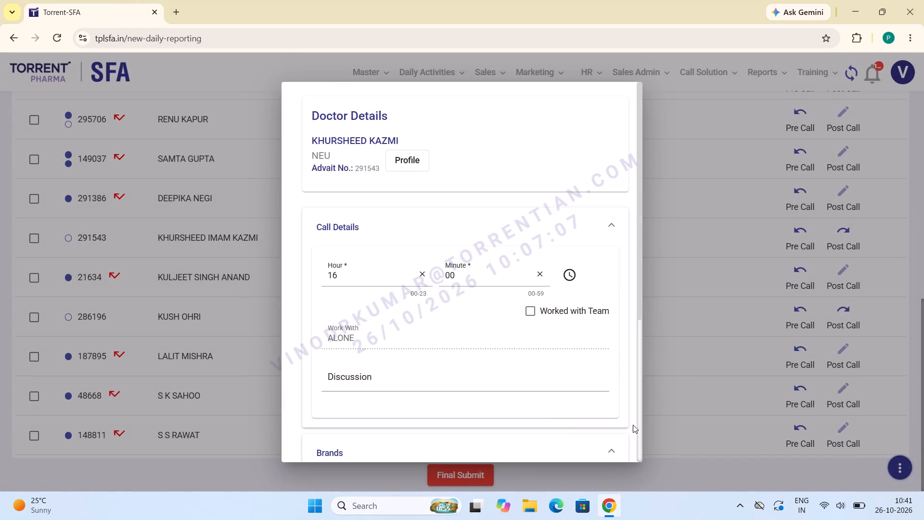
Find the Shelcal brands and add SHELCAL HD as the brand in the NEU doctor's post-call report.
left_click(639, 401)
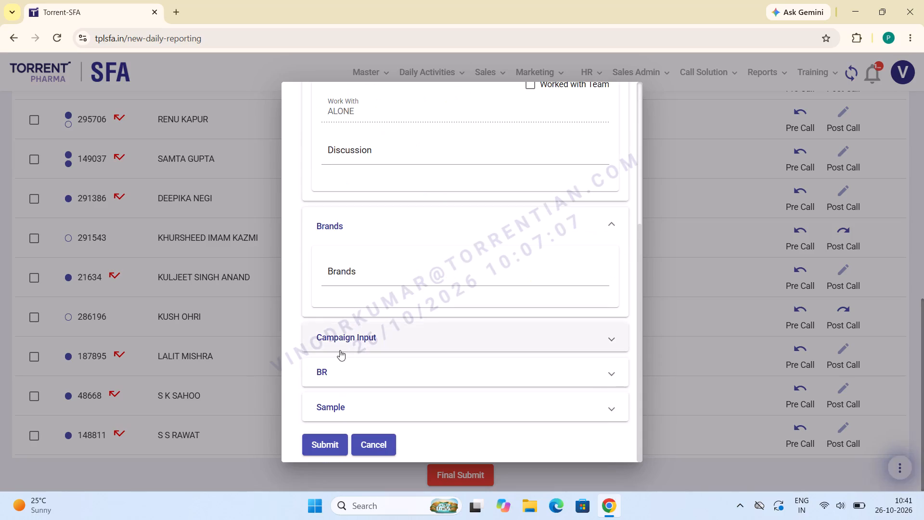
left_click(348, 274)
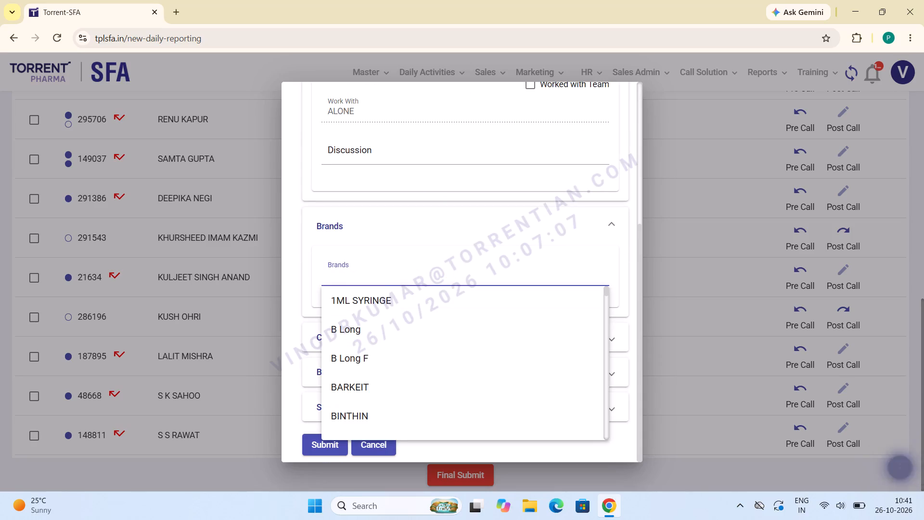
type("sh")
key("a")
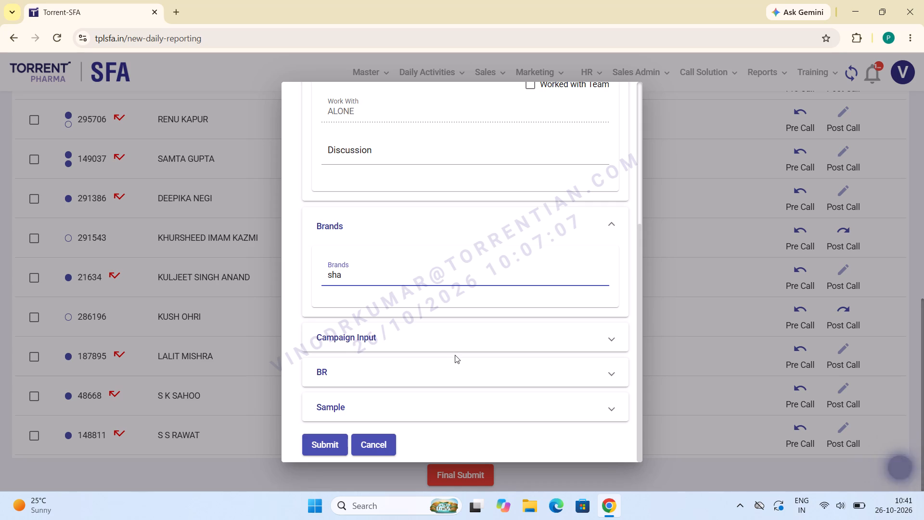
type("lini")
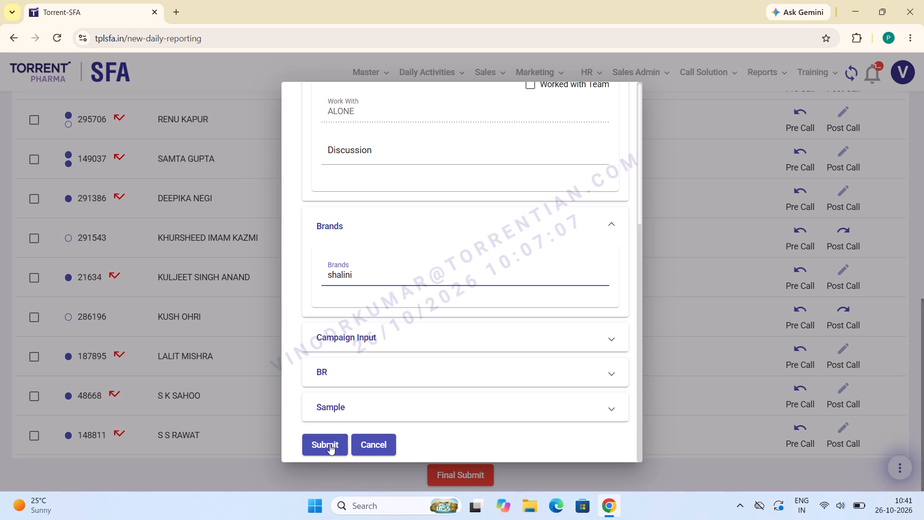
key("BackSpace")
key("BackSpace")
key("BackSpace")
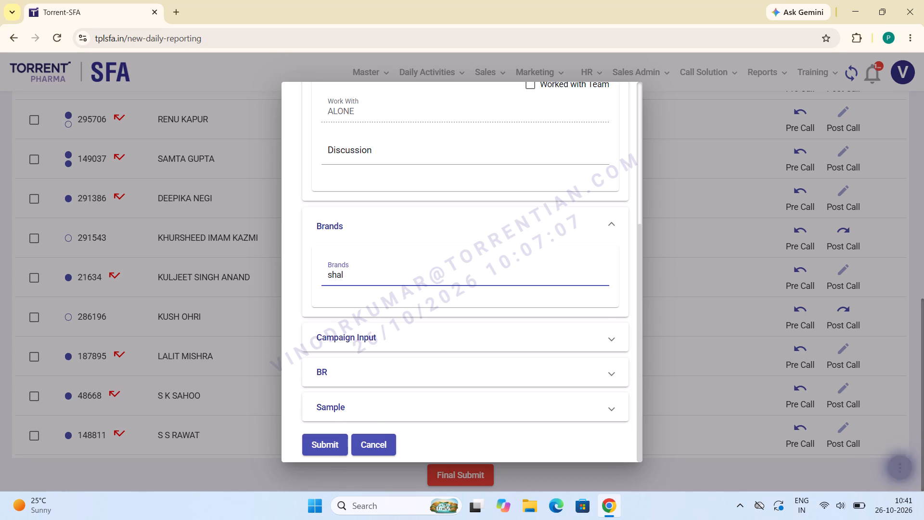
key("BackSpace")
key("BackSpace")
key("BackSpace")
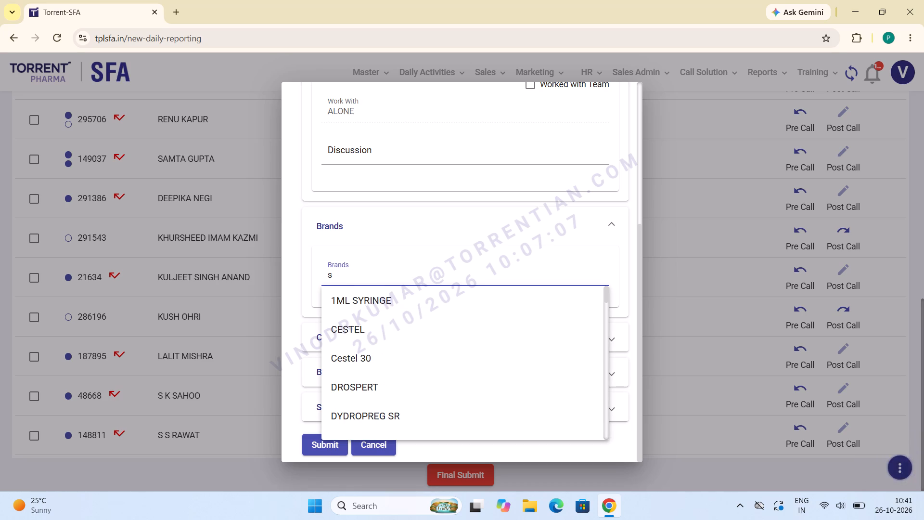
key("h")
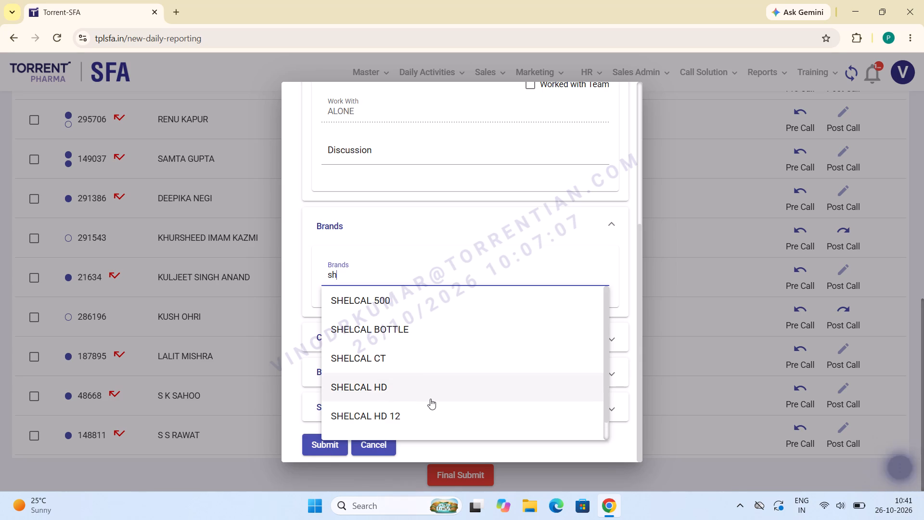
key("Down")
key("Down")
key("Down")
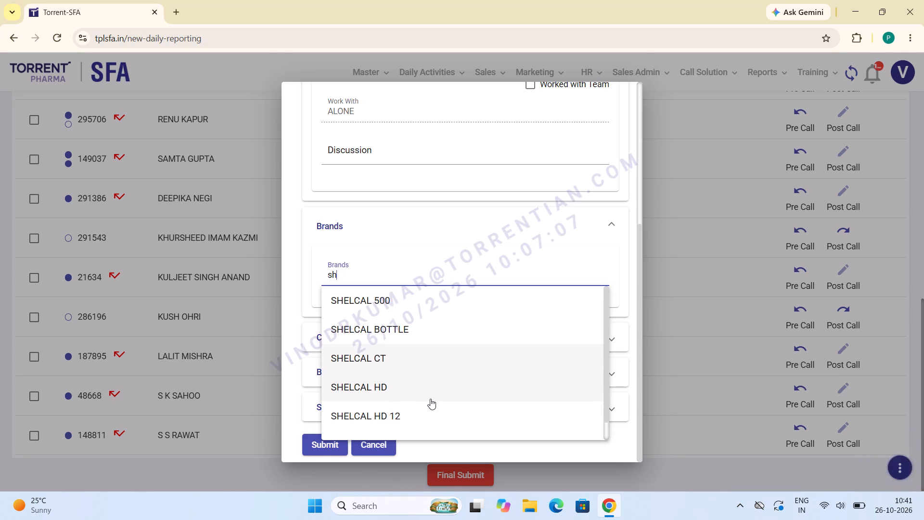
key("Down")
key("Down")
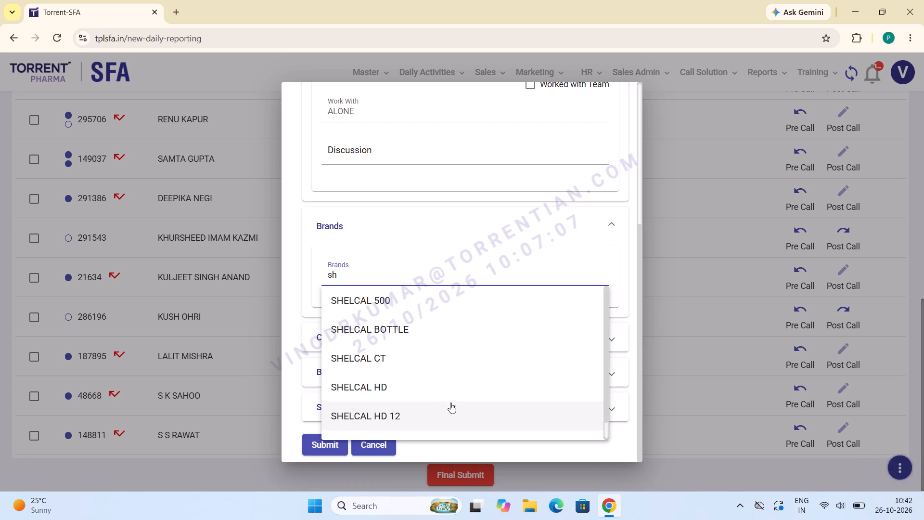
left_click(443, 400)
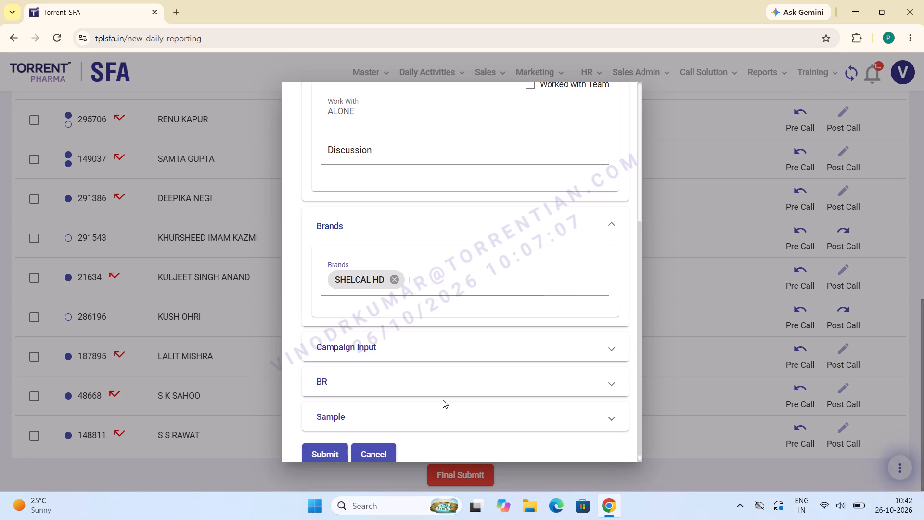
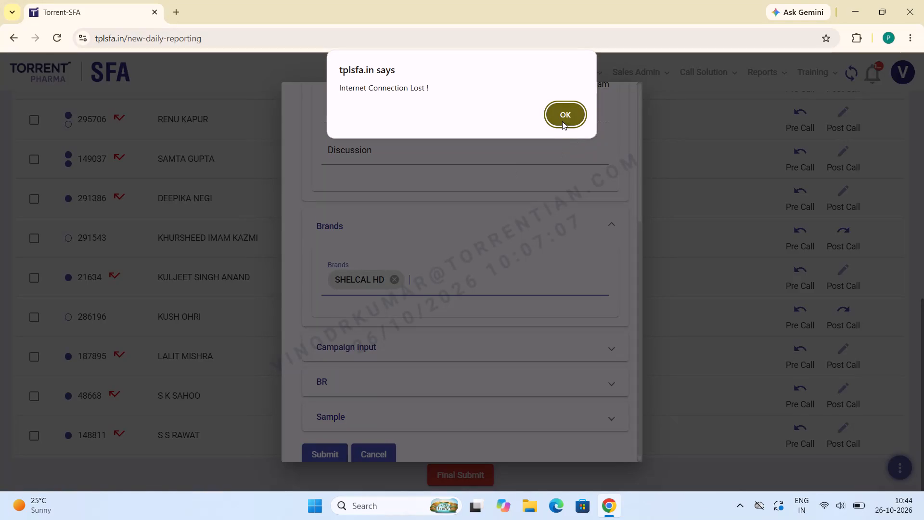
Dismiss the internet connection alert and return to the NEU doctor's open post-call report.
left_click(562, 119)
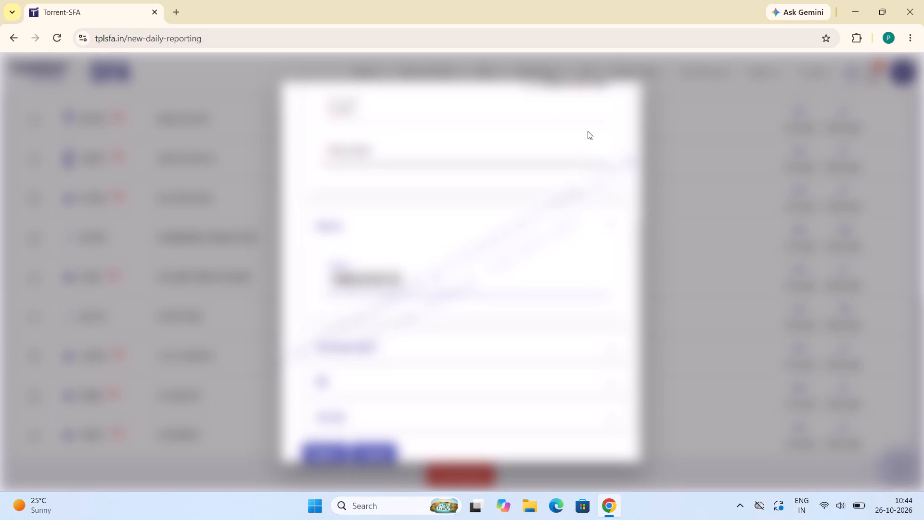
left_click(637, 122)
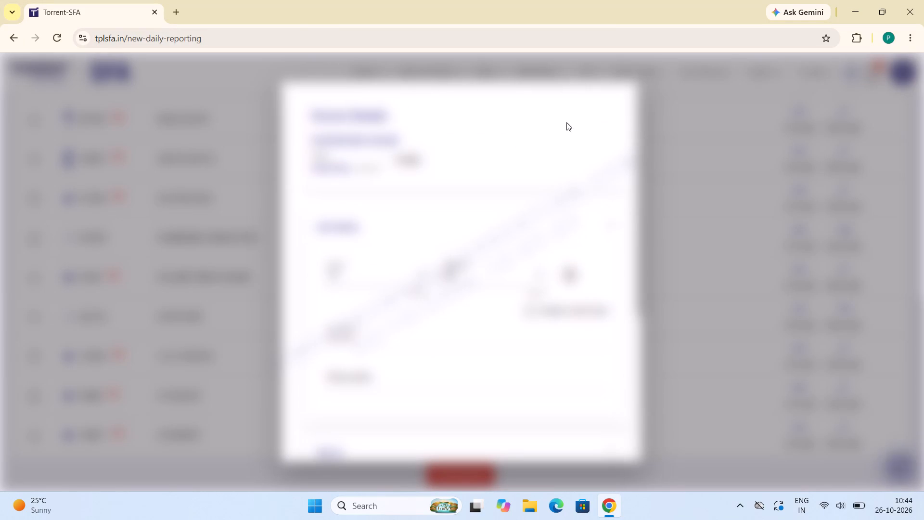
left_click(541, 122)
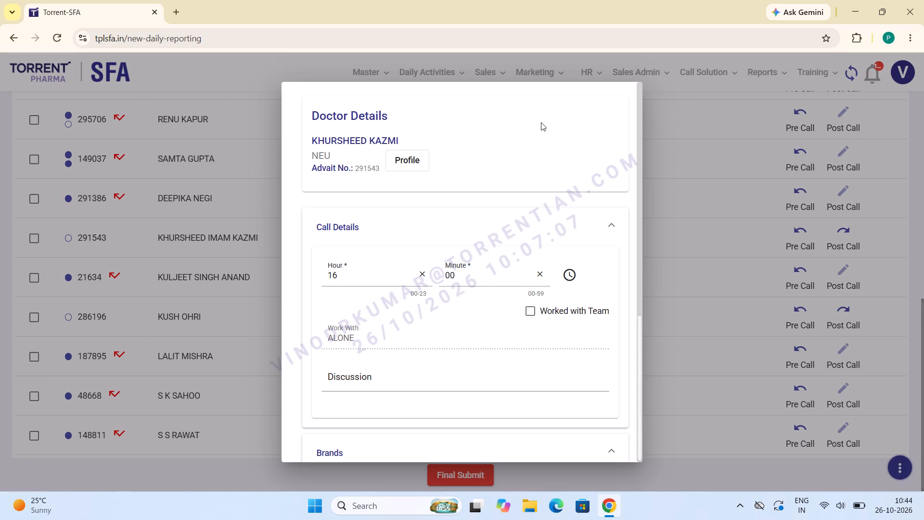
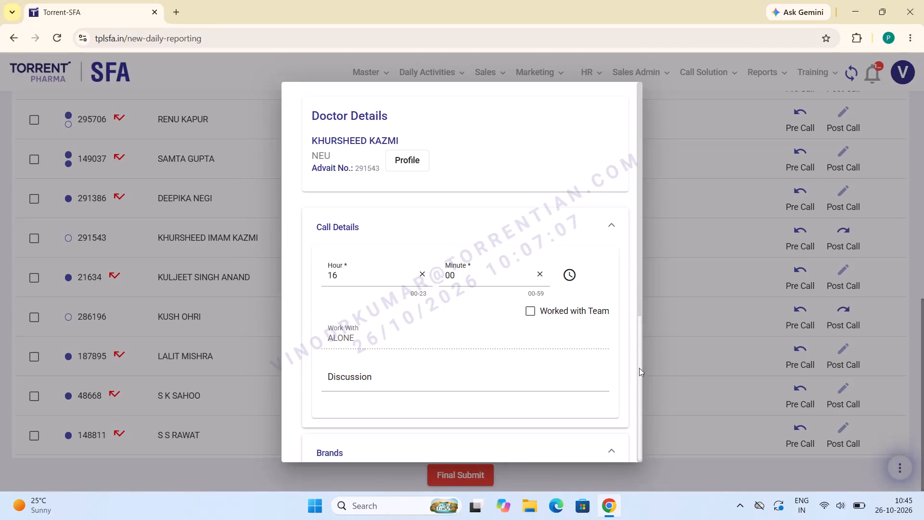
Submit the open post-call report for the NEU doctor.
left_click(640, 350)
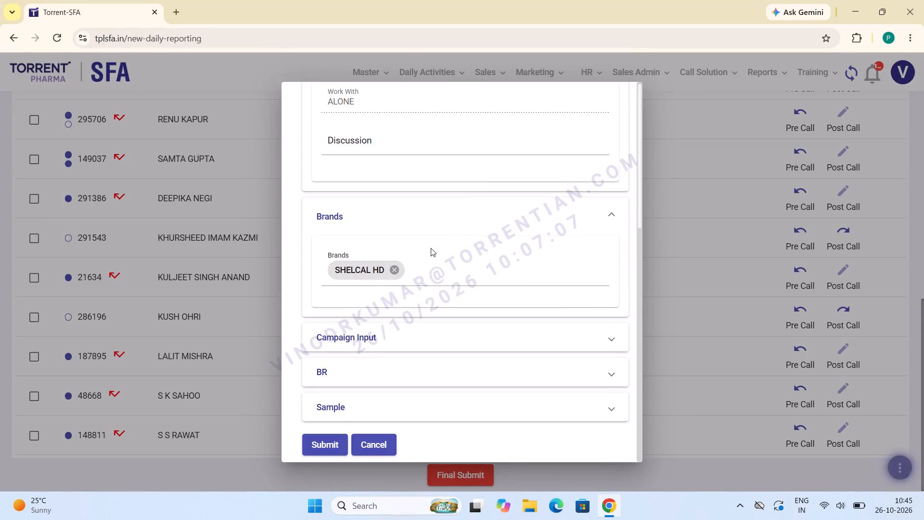
left_click(327, 441)
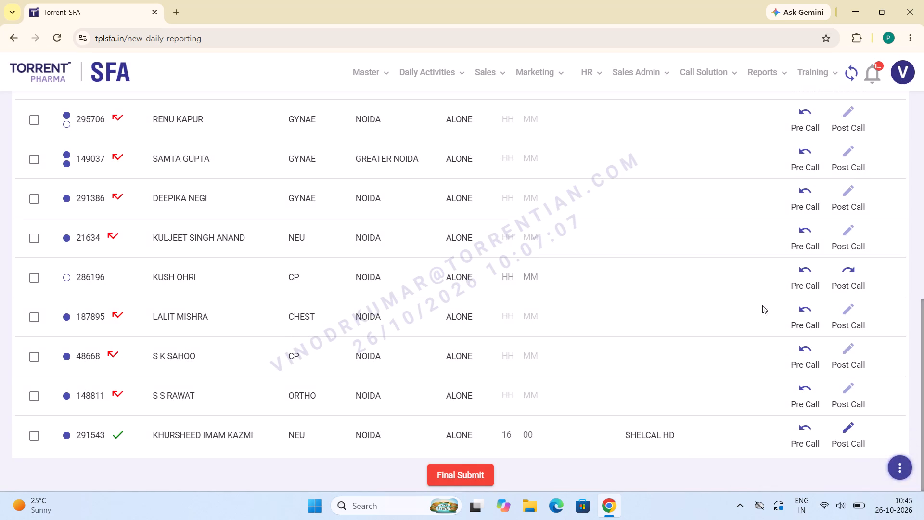
Fill in and submit the unreported CP doctor's post-call report with visit time 13:00 and brand SHELCAL XT.
left_click(848, 272)
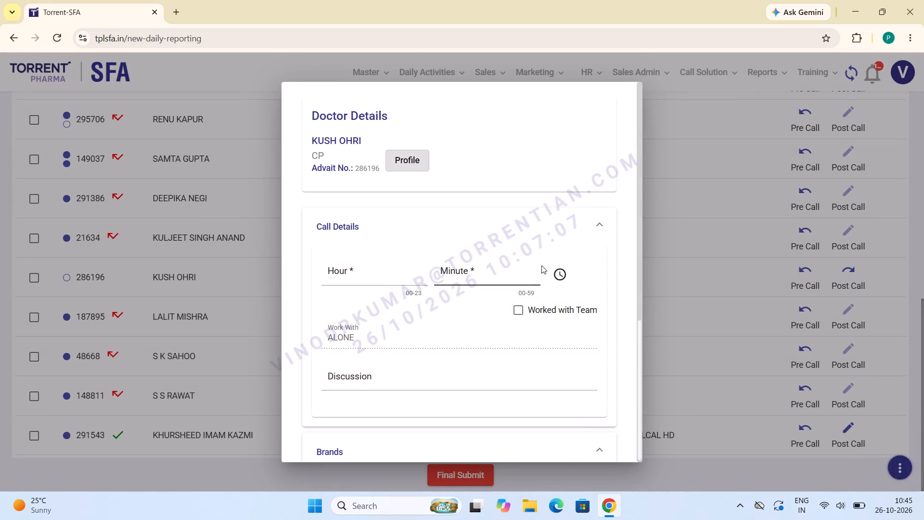
left_click(562, 273)
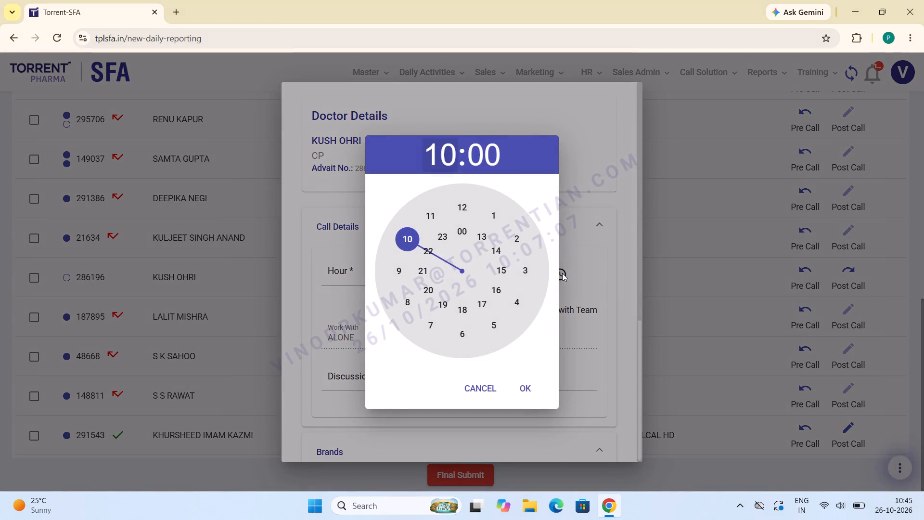
left_click(481, 237)
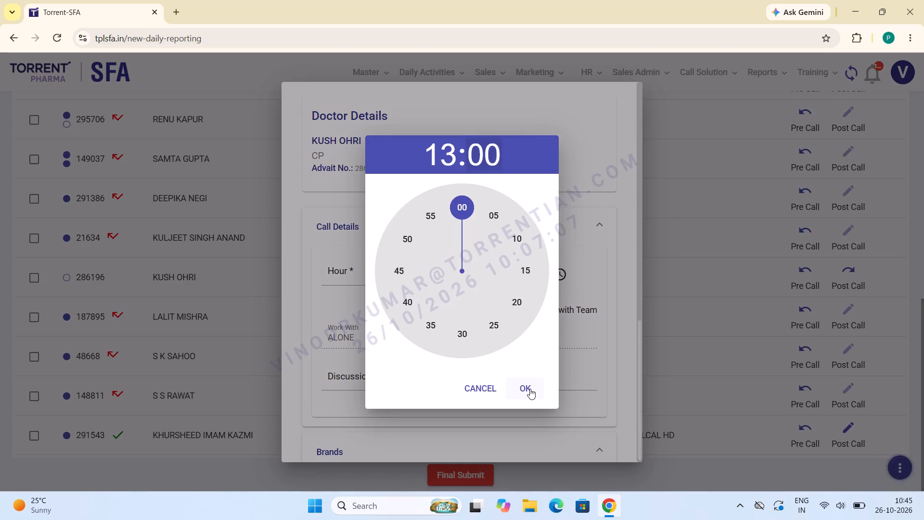
left_click(530, 389)
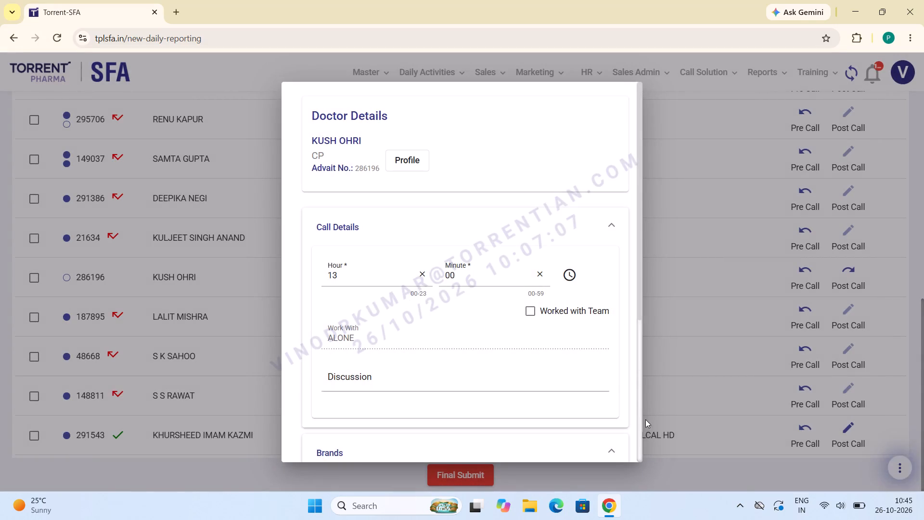
left_click(641, 422)
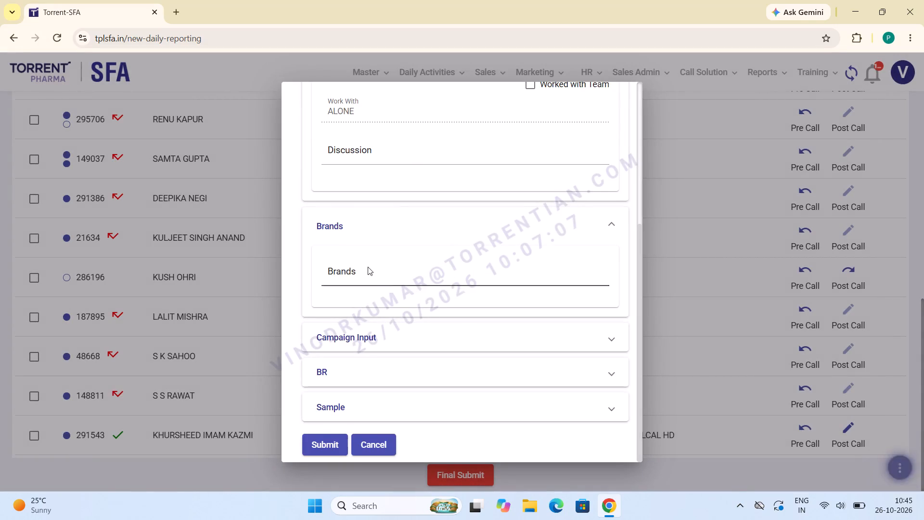
left_click(363, 277)
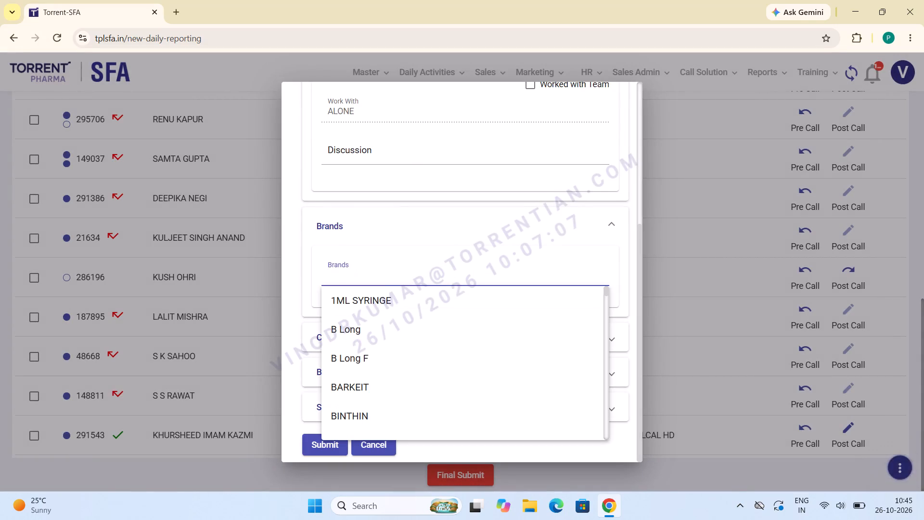
type("she")
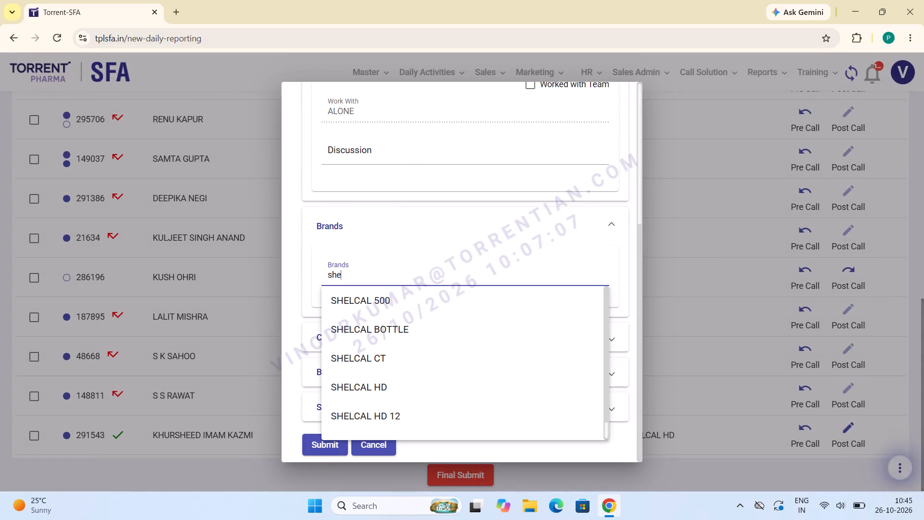
left_click(607, 437)
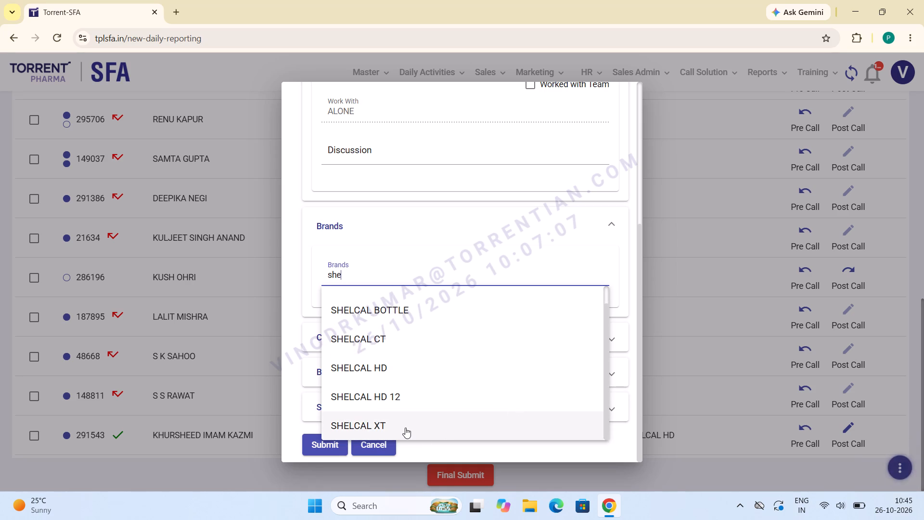
left_click(405, 428)
left_click(313, 454)
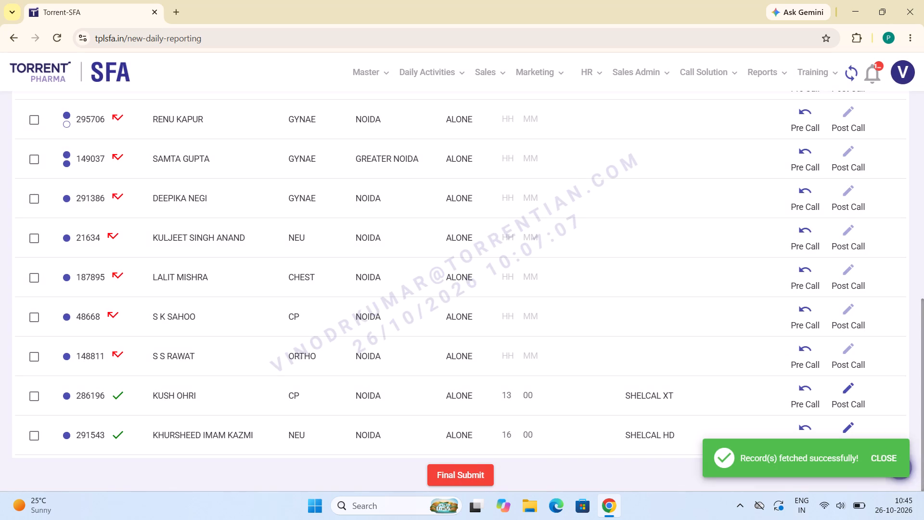
Reopen the reported NEU doctor's post-call details, replace the brand with SHELCAL XT and submit the report.
left_click(848, 426)
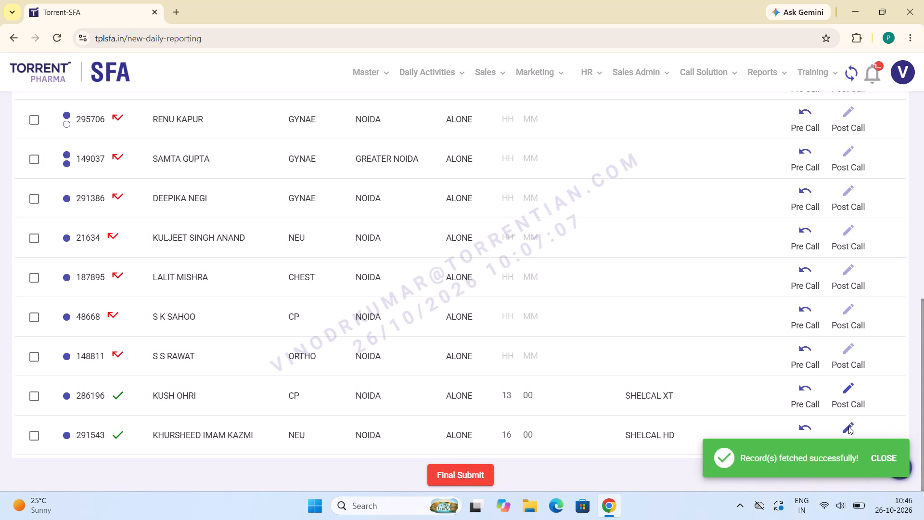
left_click(846, 430)
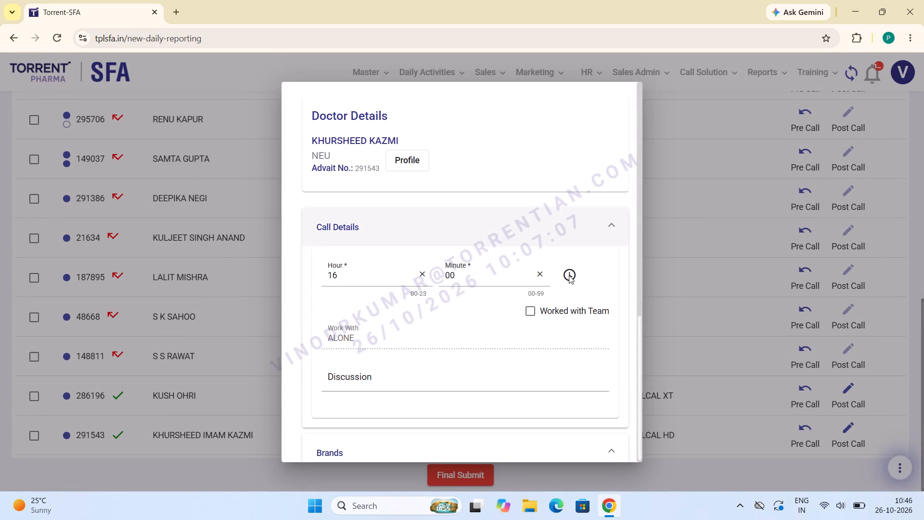
left_click(640, 354)
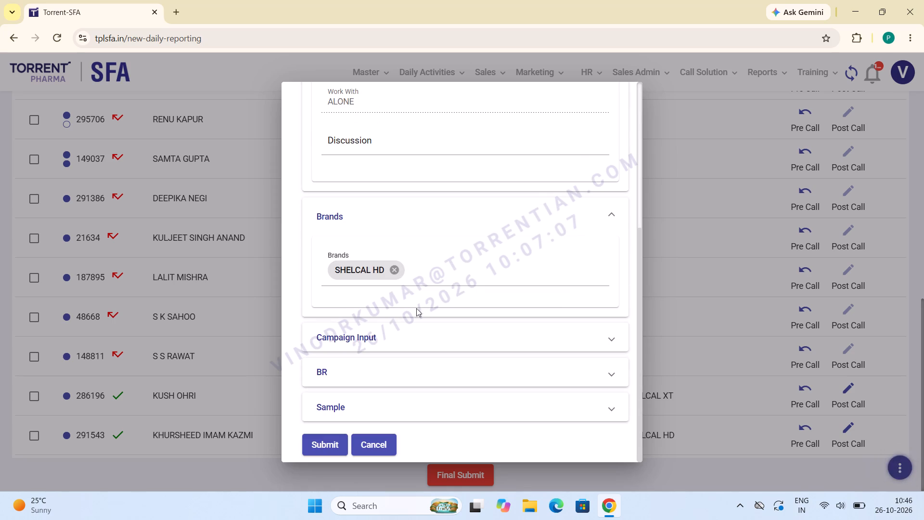
left_click(395, 273)
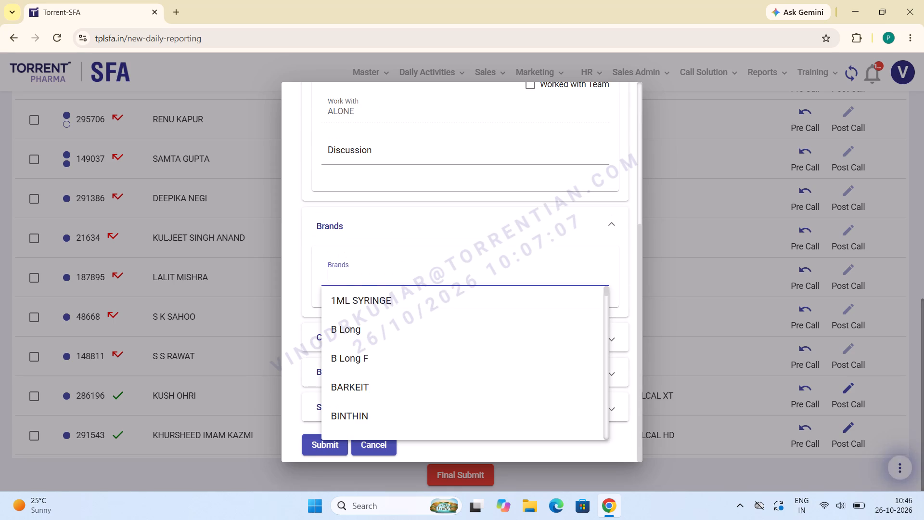
key("s")
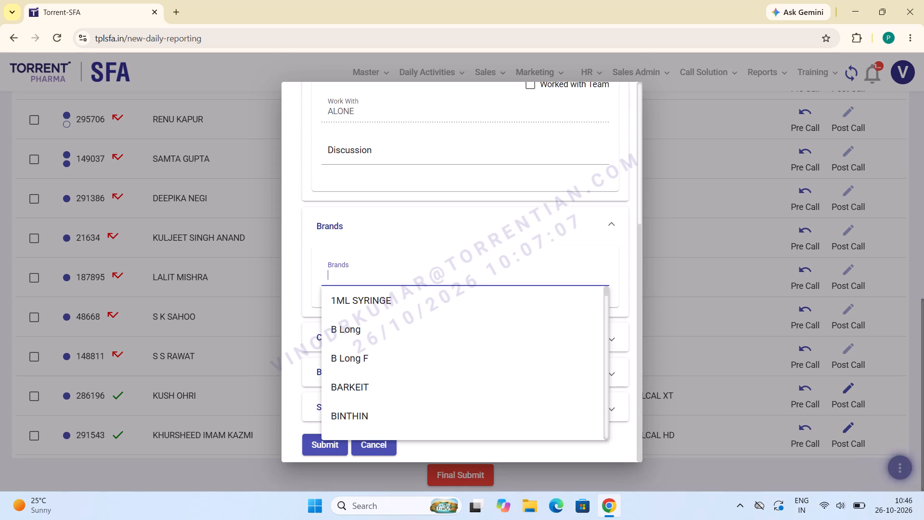
type("he")
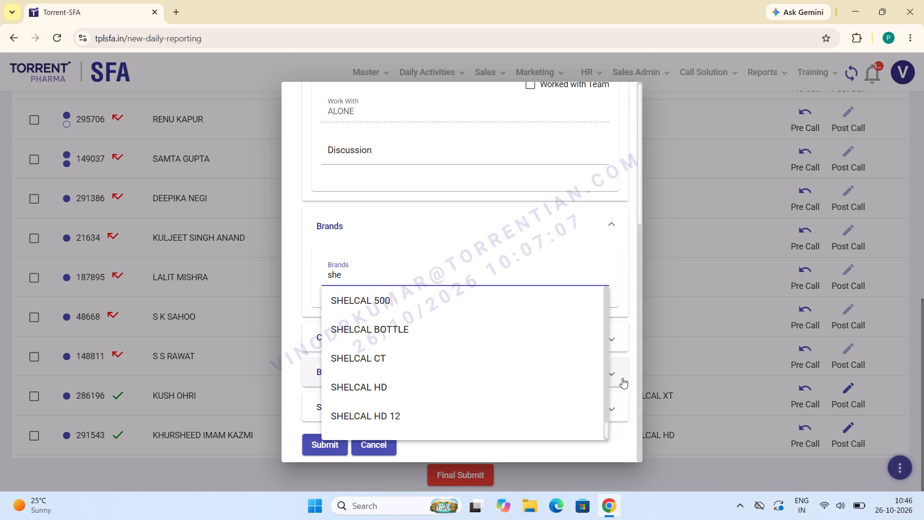
left_click(607, 434)
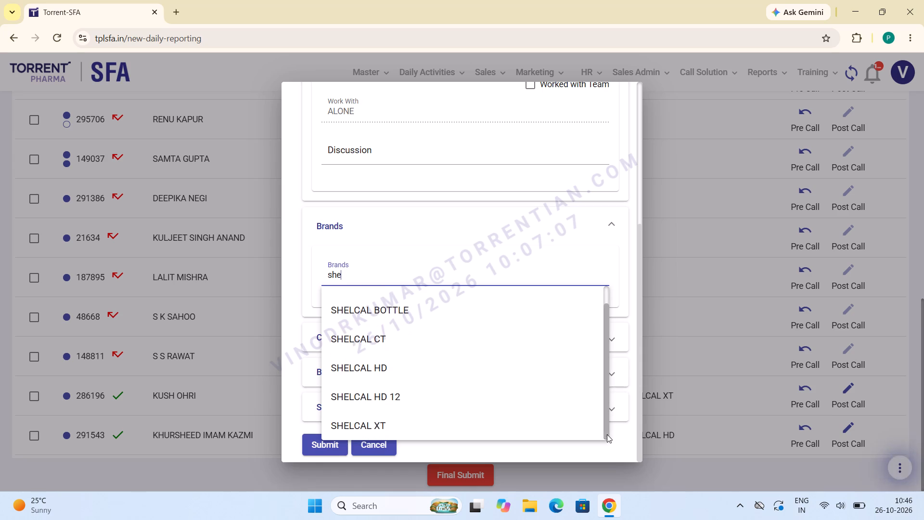
left_click(370, 422)
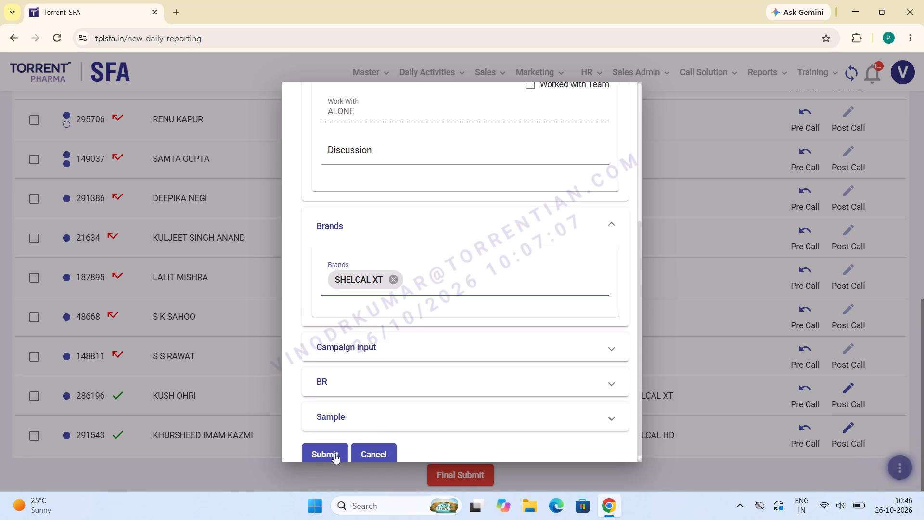
left_click(334, 449)
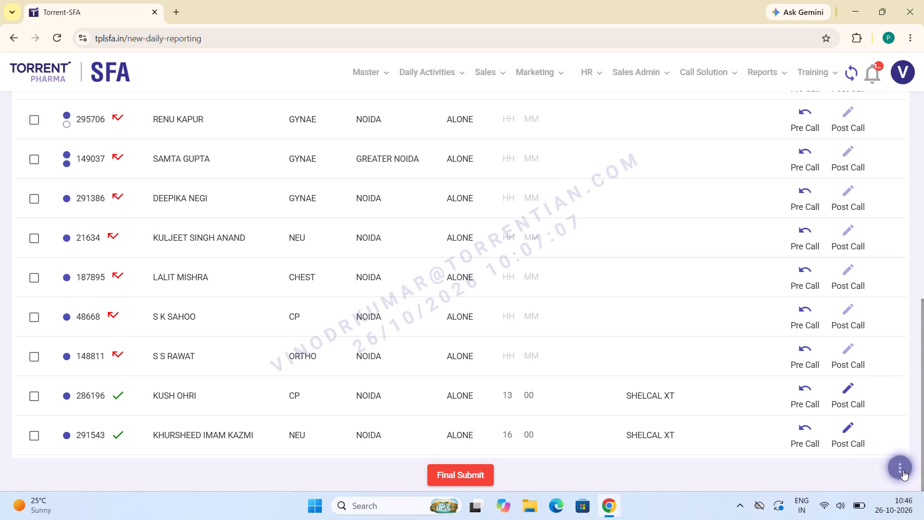
In the unplanned visits, search the doctor list for "anj" and select the second matching doctor for the report.
left_click(586, 263)
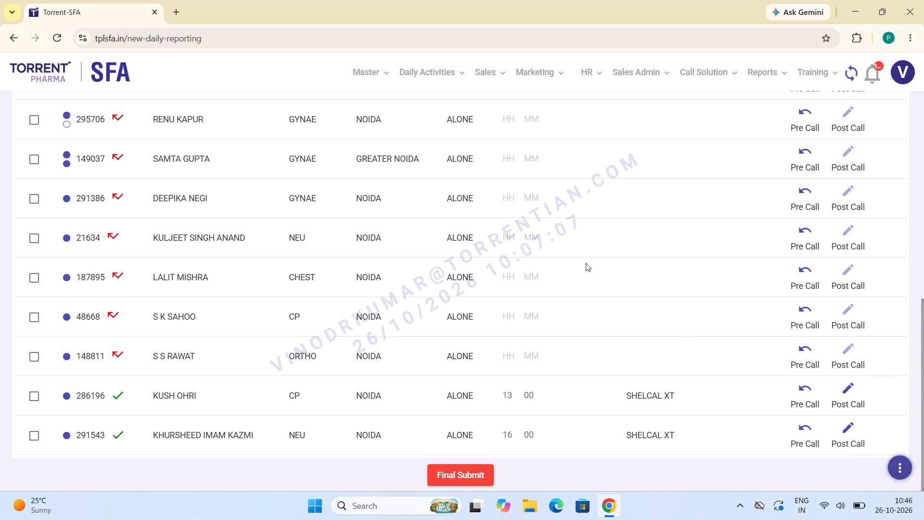
key("Up")
key("Up")
key("Up")
key("Up")
key("Up")
key("Up")
key("Up")
key("Up")
key("Up")
key("Up")
key("Up")
key("Up")
key("Up")
key("Up")
key("Up")
key("Up")
key("Up")
key("Up")
key("Up")
key("Up")
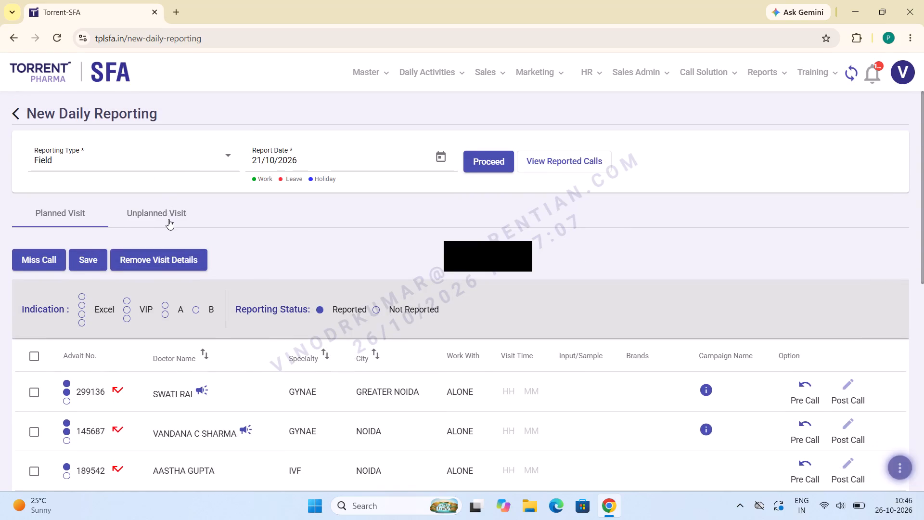
left_click(171, 215)
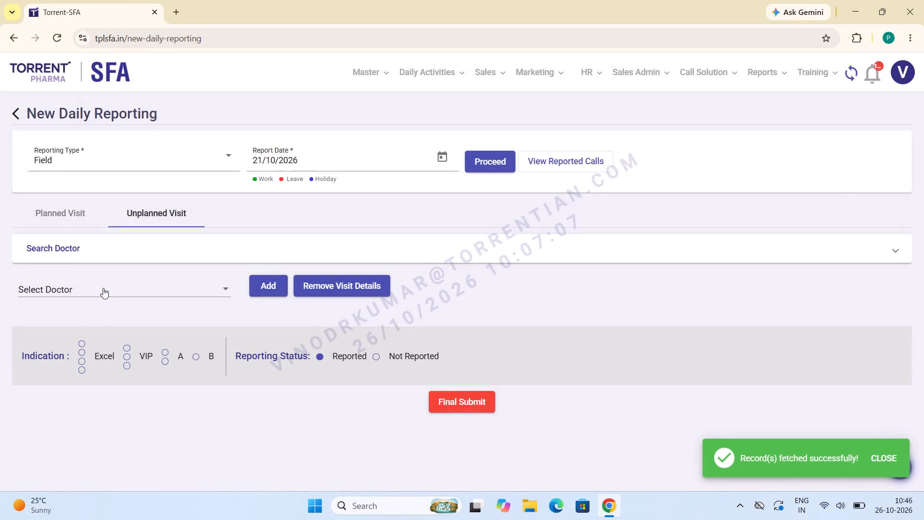
left_click(103, 288)
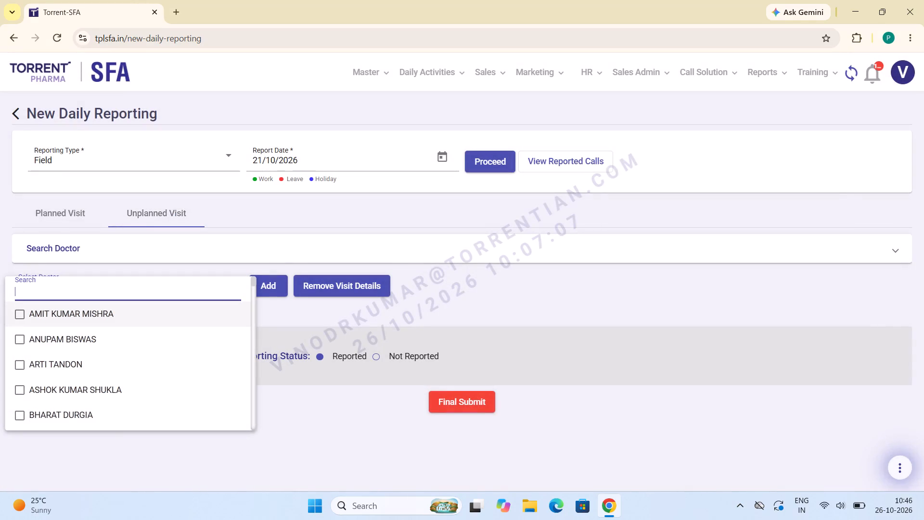
key("a")
type("nj")
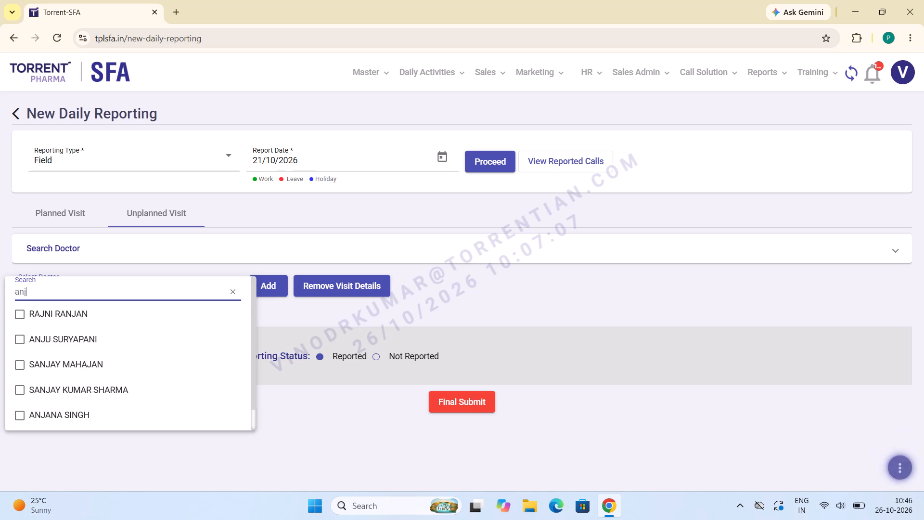
left_click(97, 340)
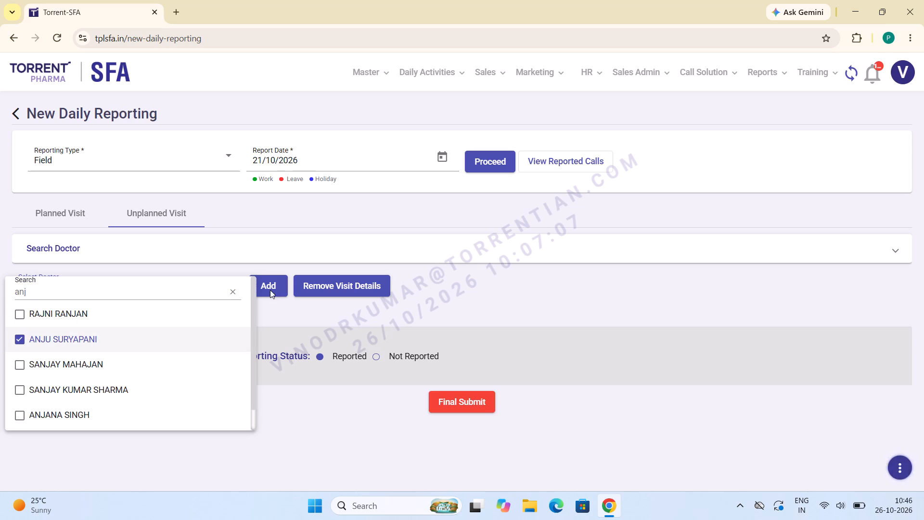
left_click(235, 289)
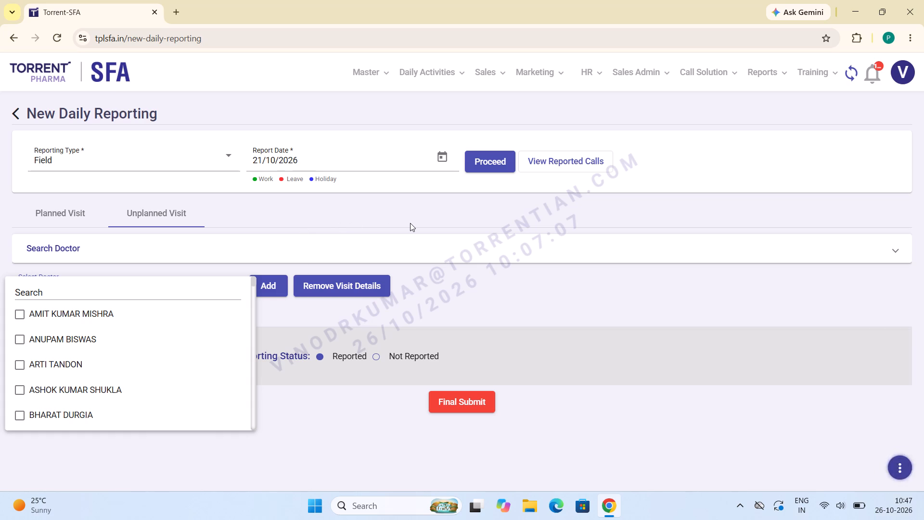
left_click(581, 288)
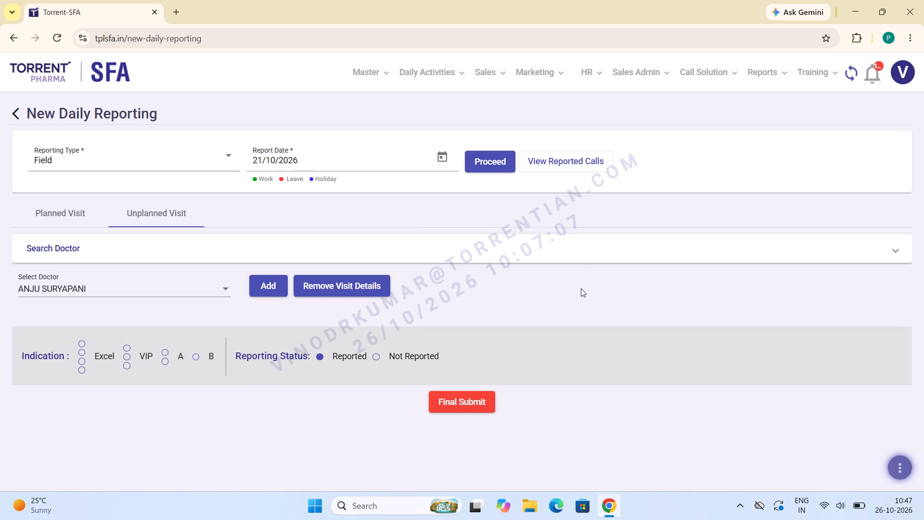
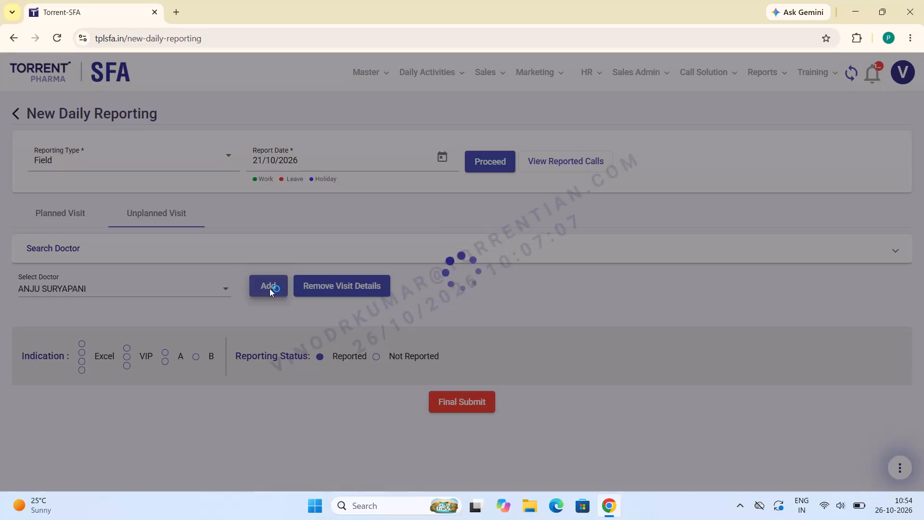
In the unplanned visits, search the doctor list for "pun", select the first matching doctor and clear the search.
left_click(88, 292)
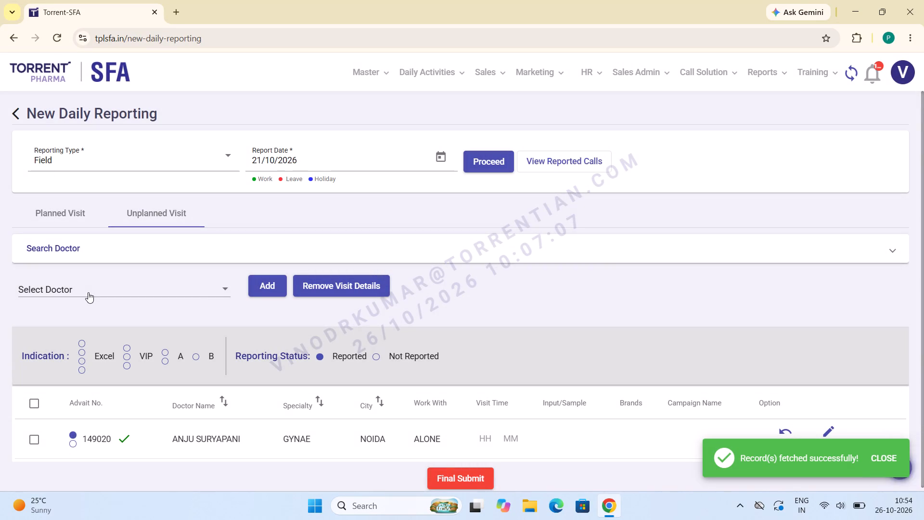
left_click(88, 292)
type("pun")
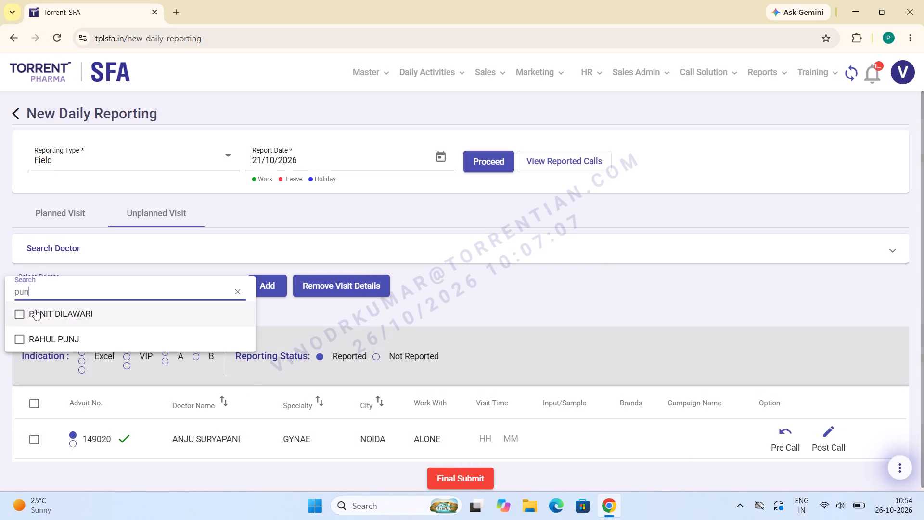
left_click(36, 310)
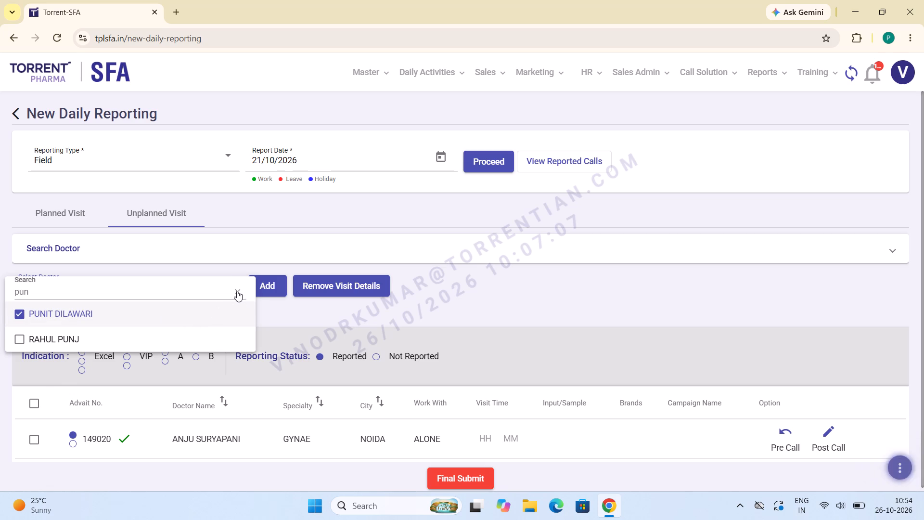
left_click(237, 291)
Search the doctor list for "ak", add the doctor with first name Akshay to the selection and clear the search.
left_click(118, 295)
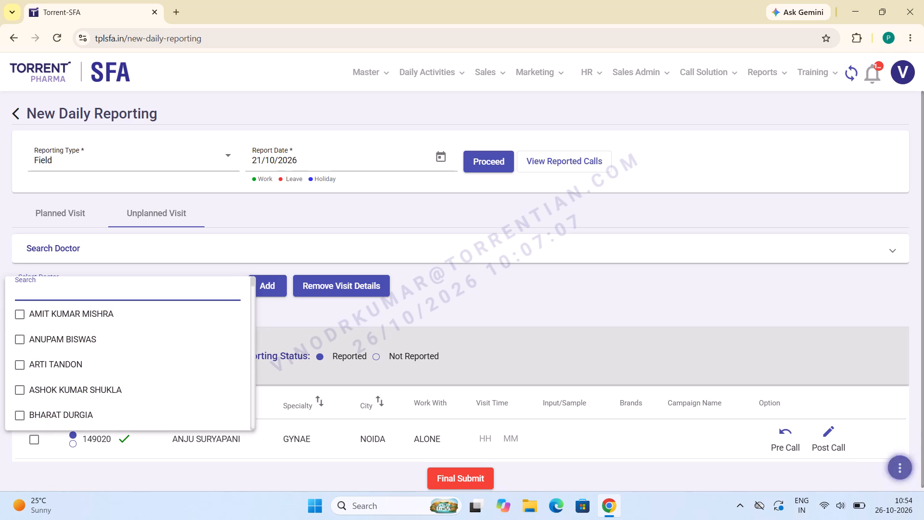
type("ak")
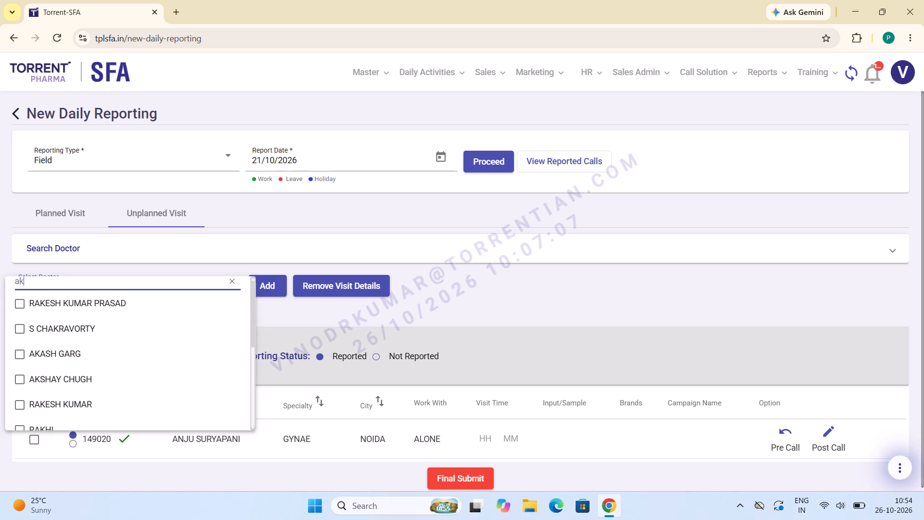
left_click(82, 381)
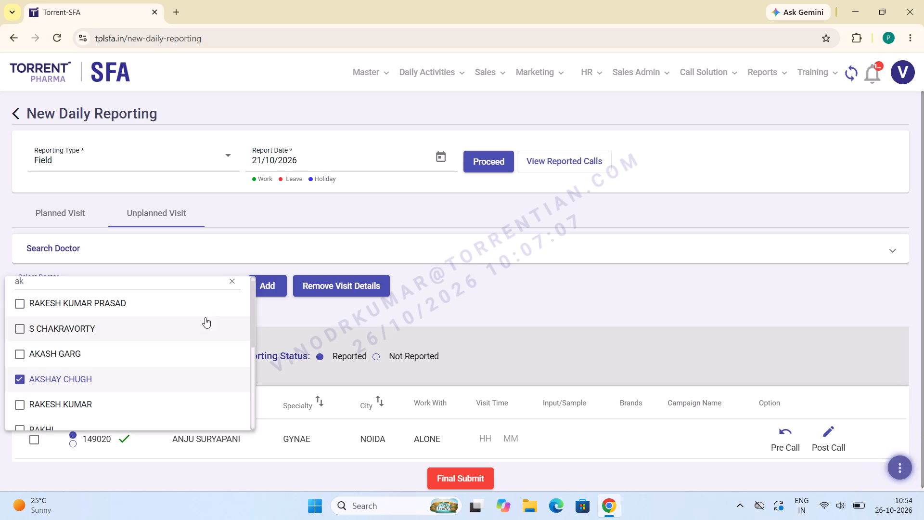
left_click(230, 280)
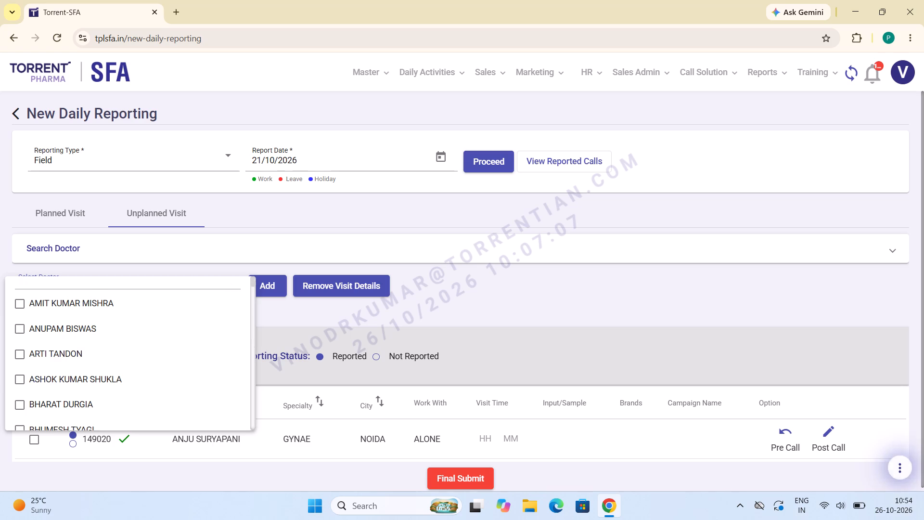
Search the doctor list for "puj", add the matching doctor to the unplanned-visit selection and clear the search.
left_click(232, 284)
type("puj")
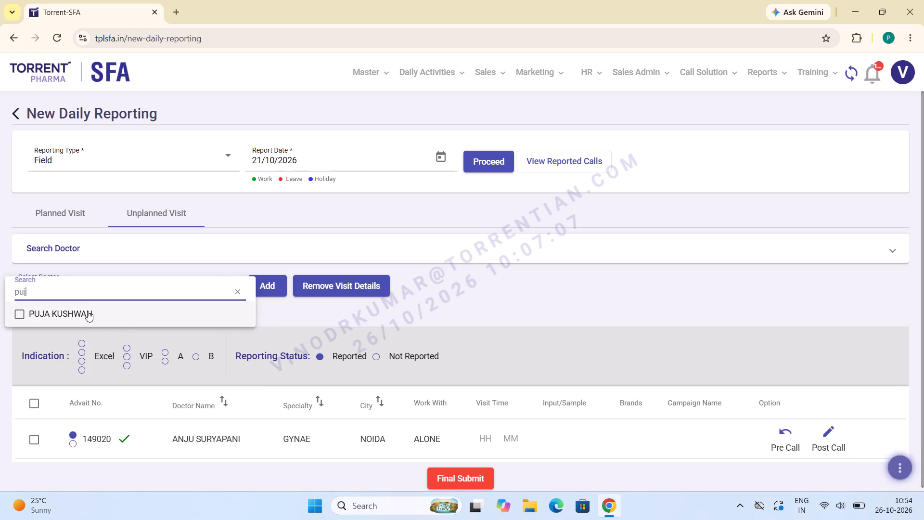
left_click(88, 311)
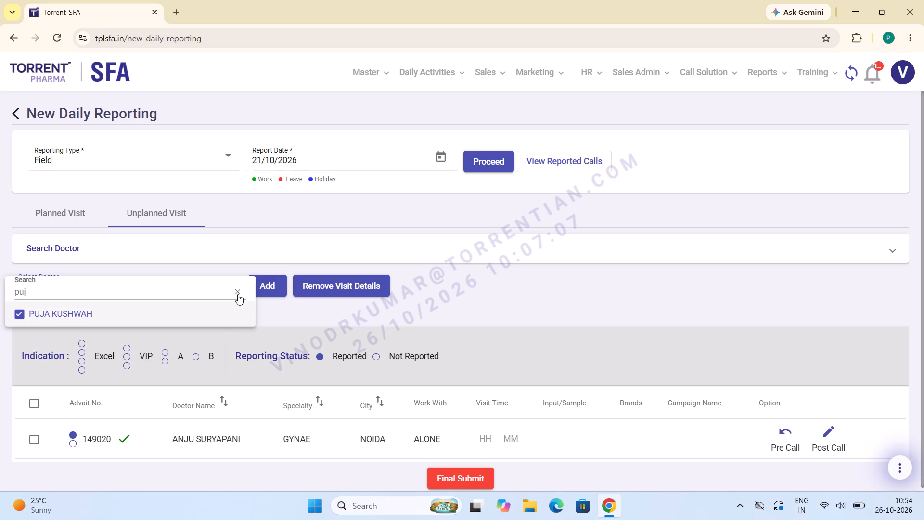
left_click(236, 294)
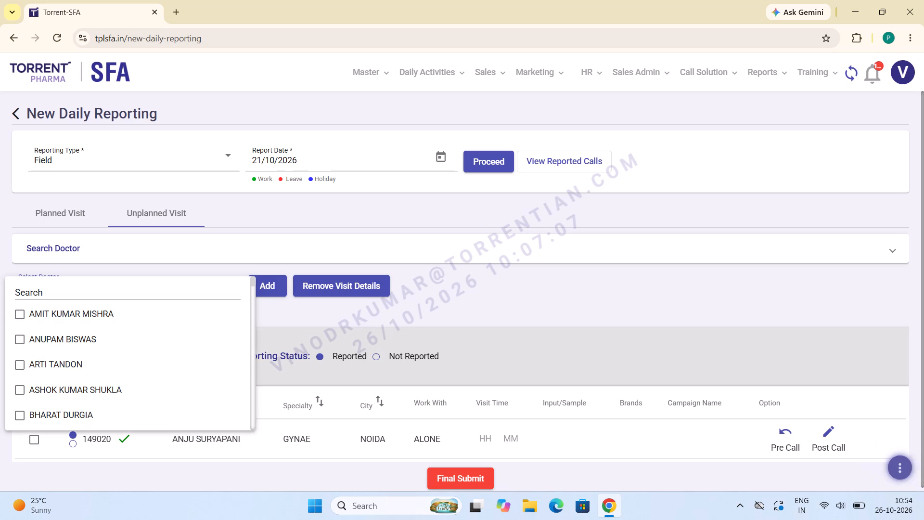
Search the doctor list for "mee", add the first matching doctor to the selection and clear the search.
left_click(178, 290)
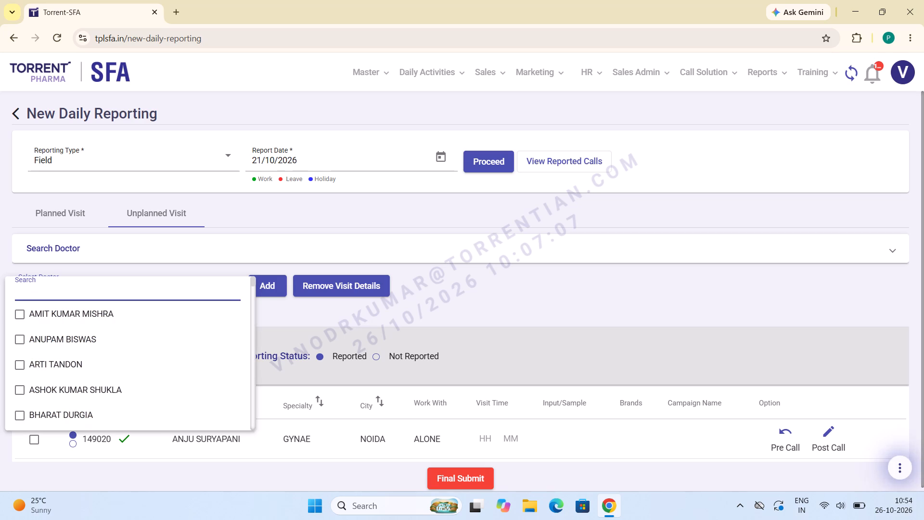
type("mee")
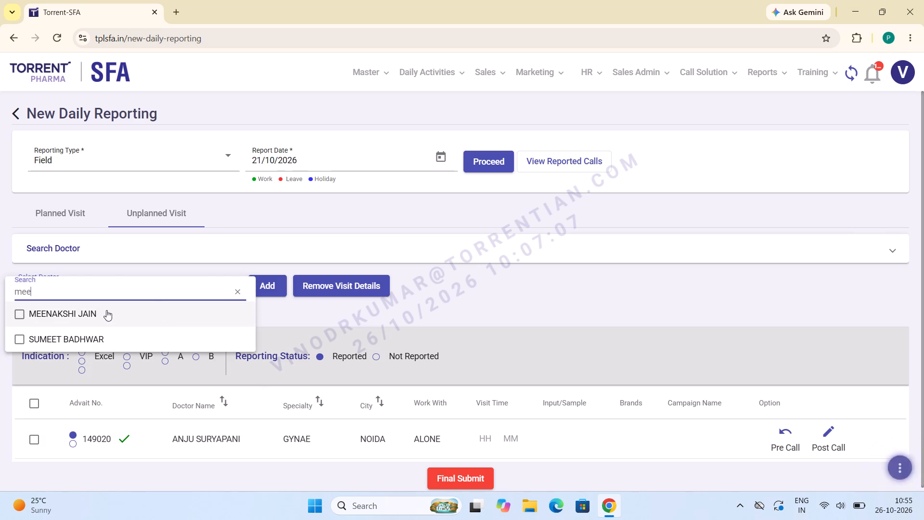
left_click(106, 310)
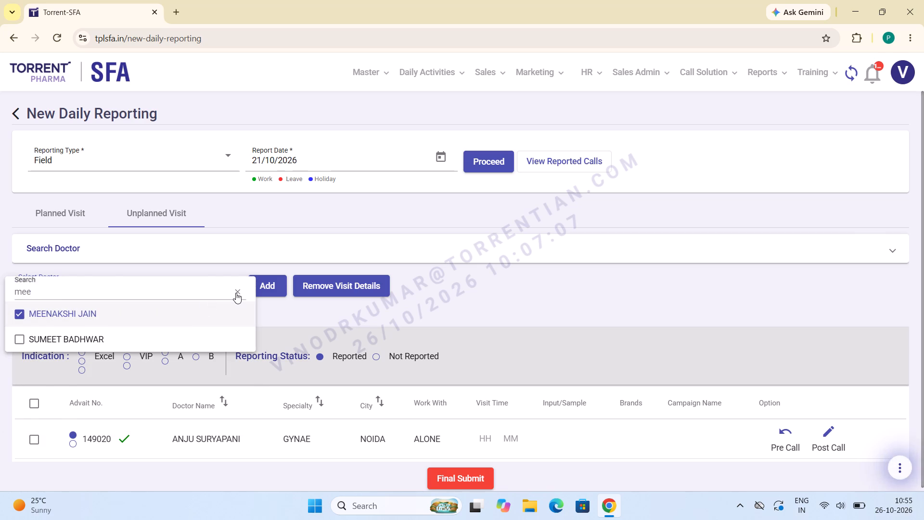
left_click(236, 293)
Search the doctor list for "shik", add the third matching doctor to the selection and clear the search.
left_click(162, 293)
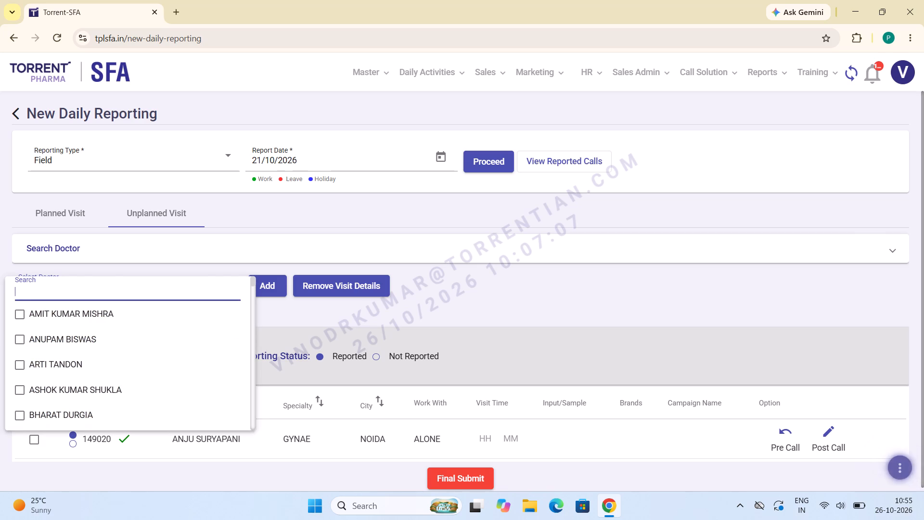
type("shik")
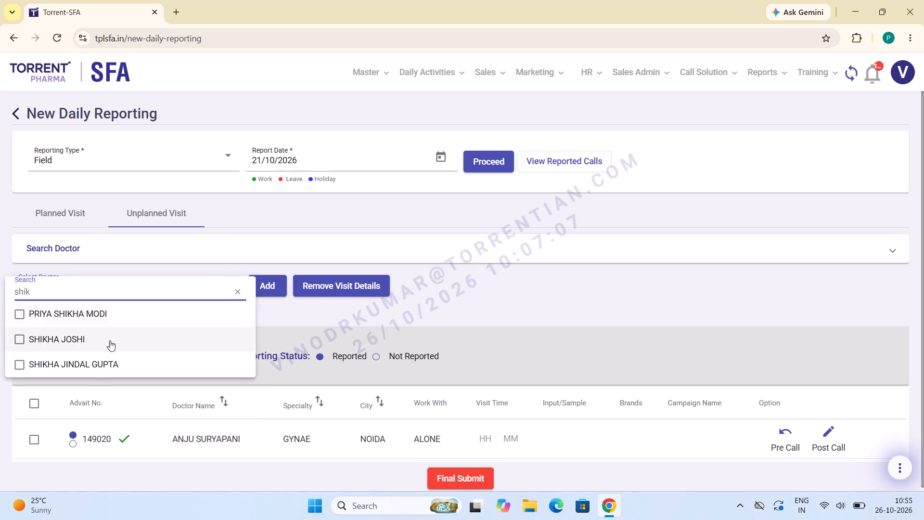
left_click(97, 362)
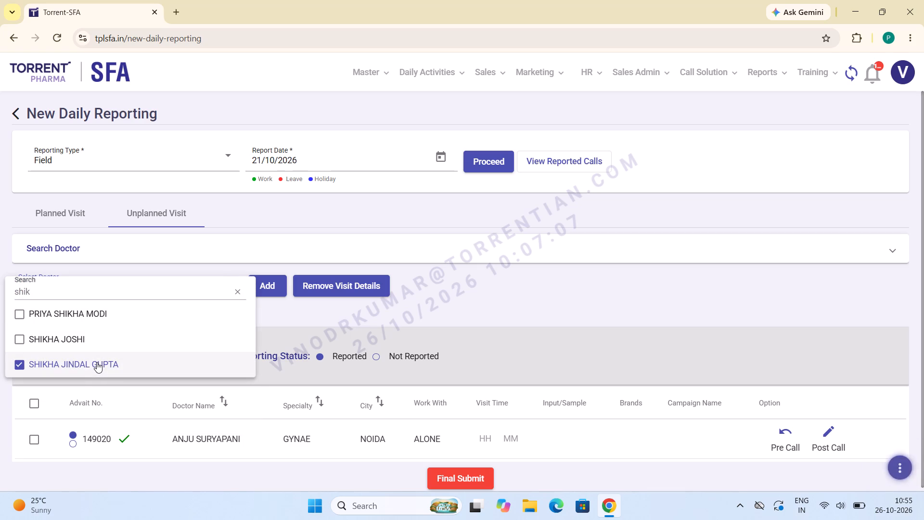
left_click(240, 289)
Search the doctor list for "prak", add the second matching doctor to the selection and clear the search.
left_click(186, 289)
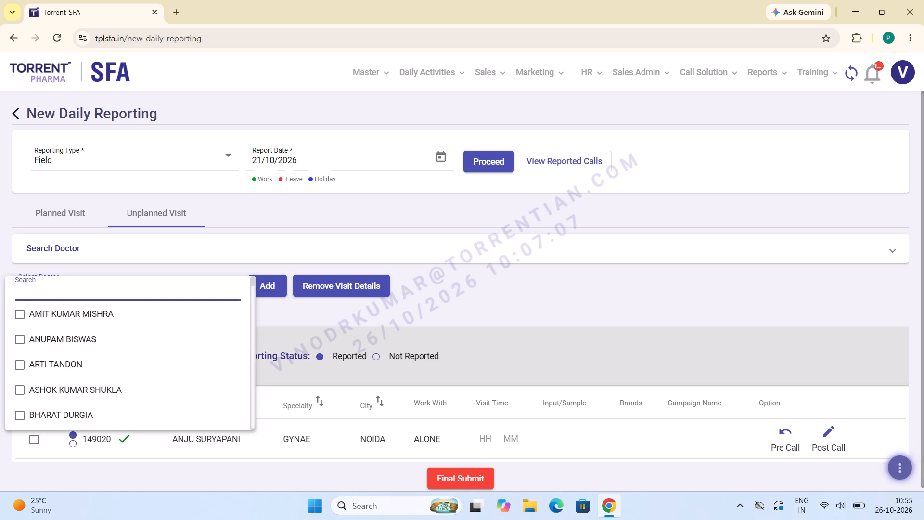
type("prak")
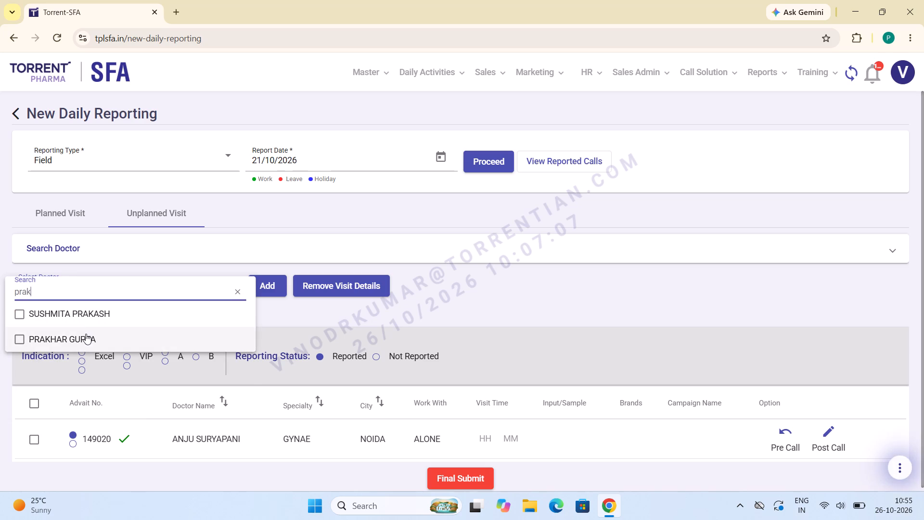
left_click(86, 334)
left_click(235, 294)
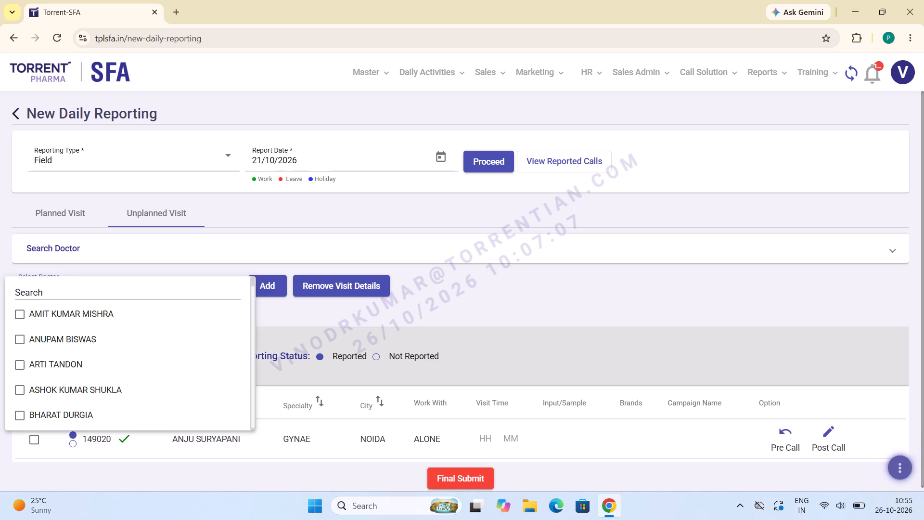
Search the unplanned-visit doctor list for "khurshee" and clear the search.
left_click(168, 289)
type("khu")
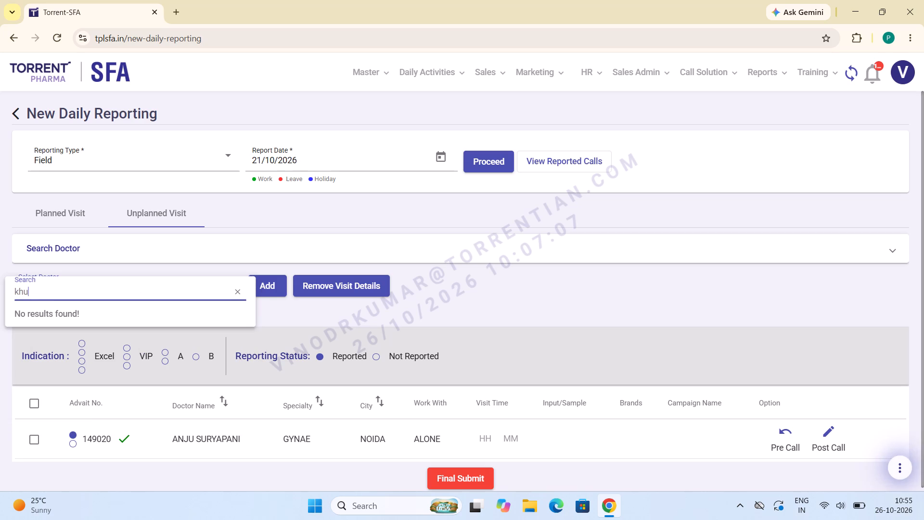
type("rshee")
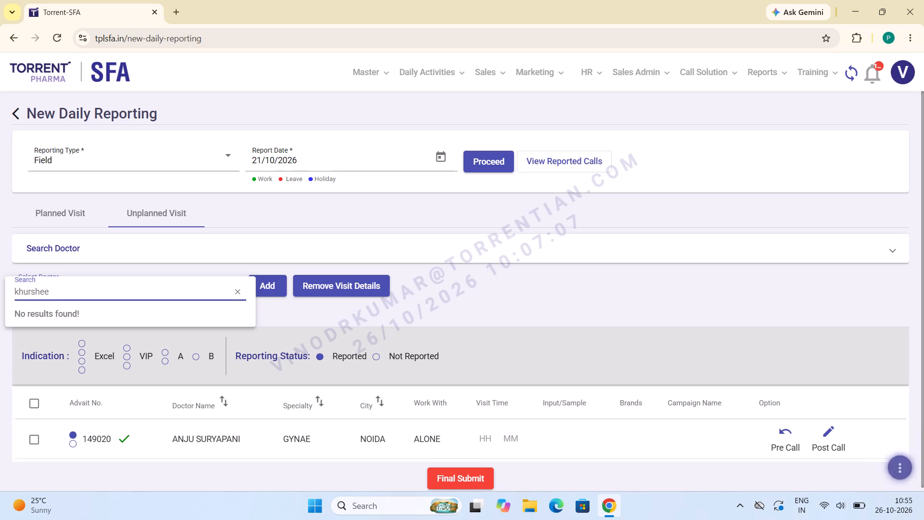
left_click(241, 289)
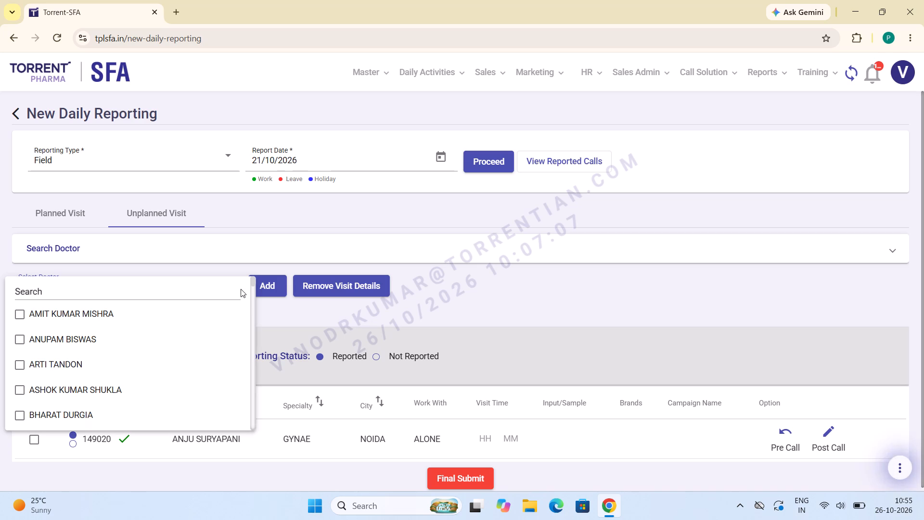
Look through the doctors matching "san", narrow the search to "sand", select the second matching doctor and clear the search.
left_click(192, 289)
type("san")
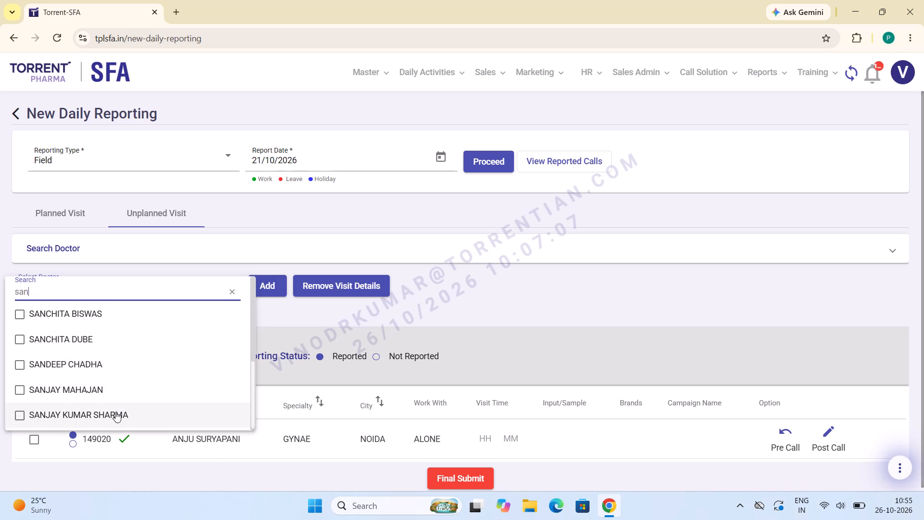
key("Down")
key("Down")
key("Down")
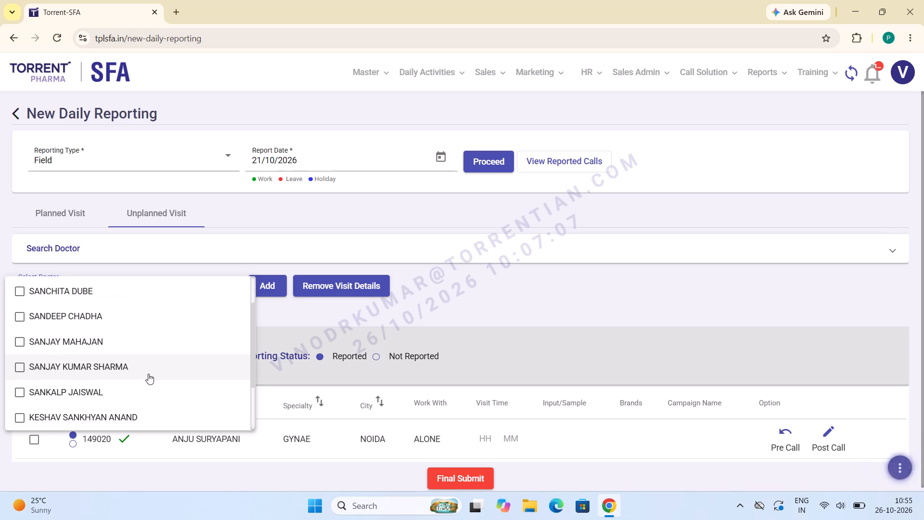
key("Down")
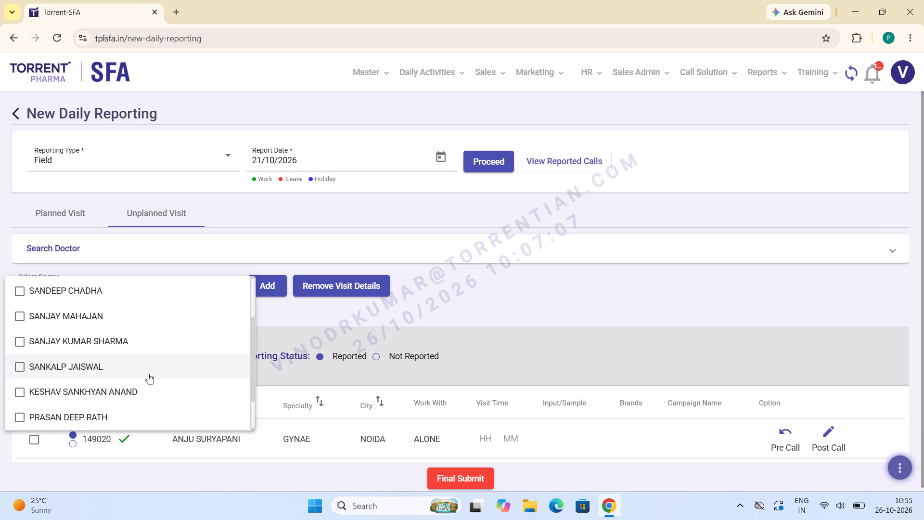
key("Down")
key("Up")
key("Up")
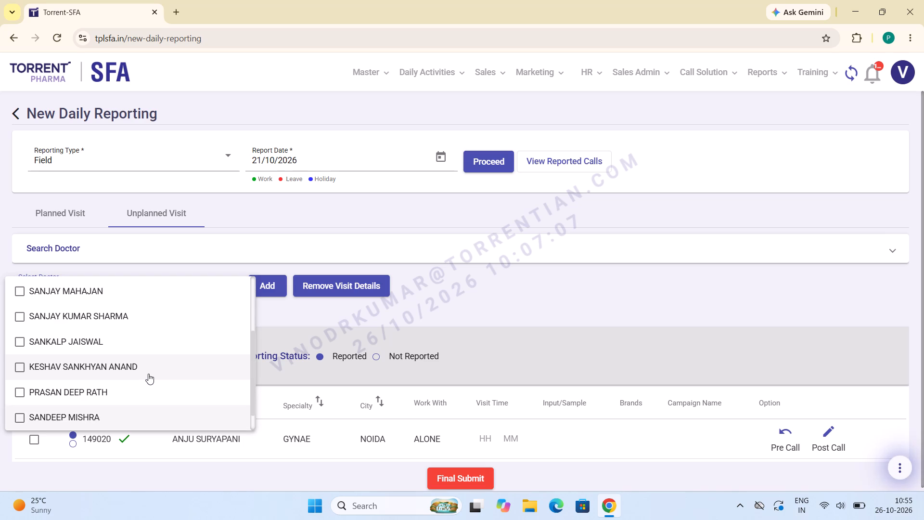
key("Up")
key("Up")
key("Up")
key("Up")
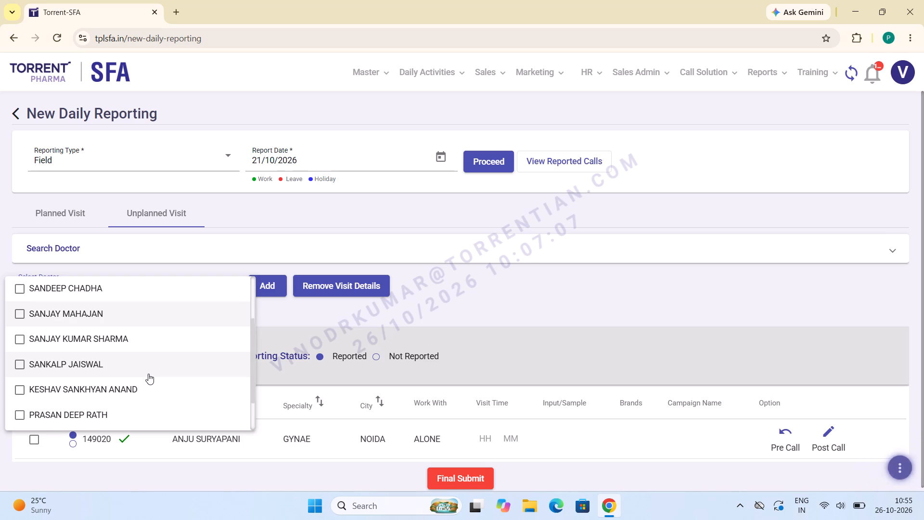
key("Up")
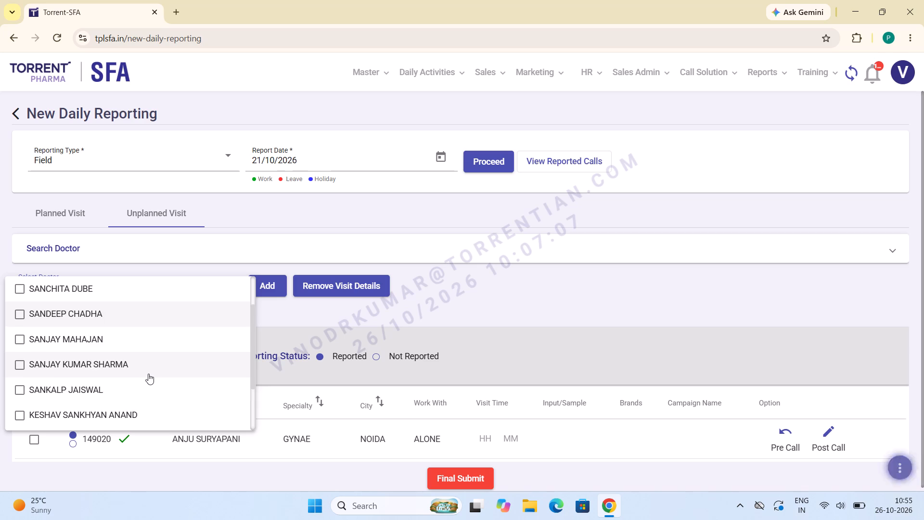
key("Up")
key("Up")
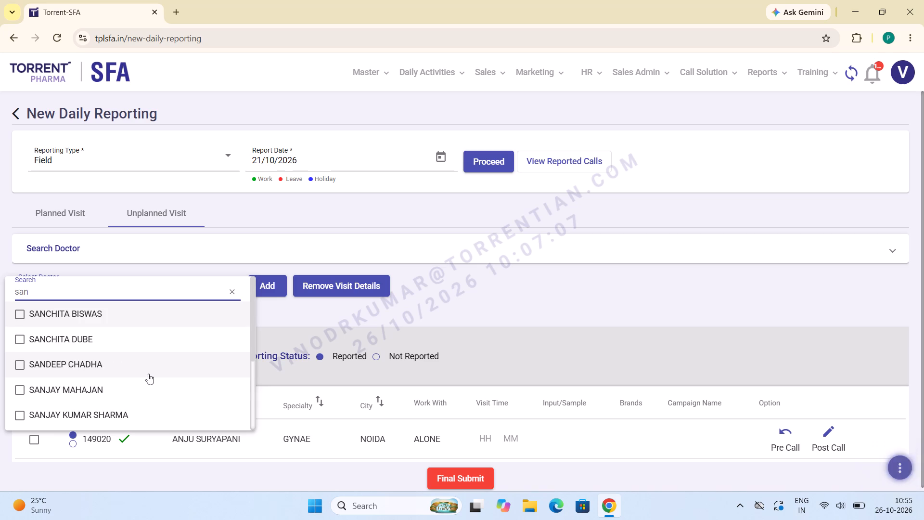
key("d")
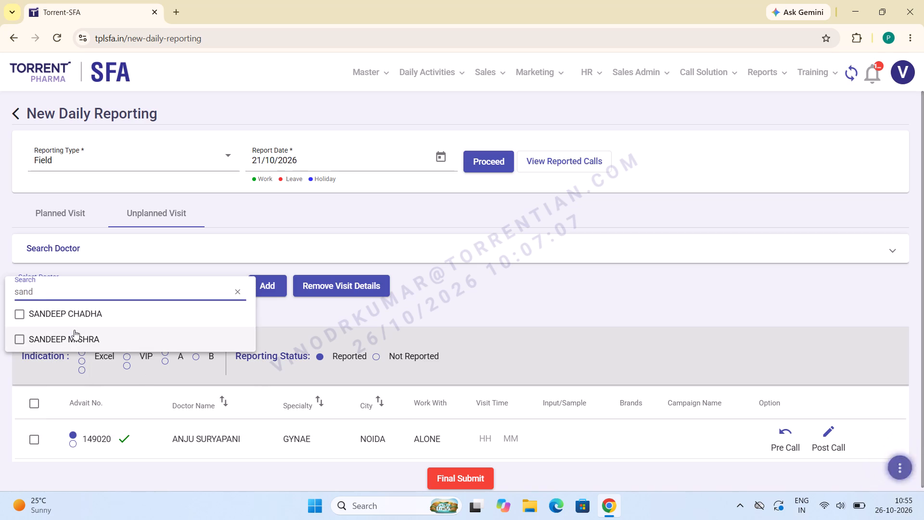
left_click(74, 338)
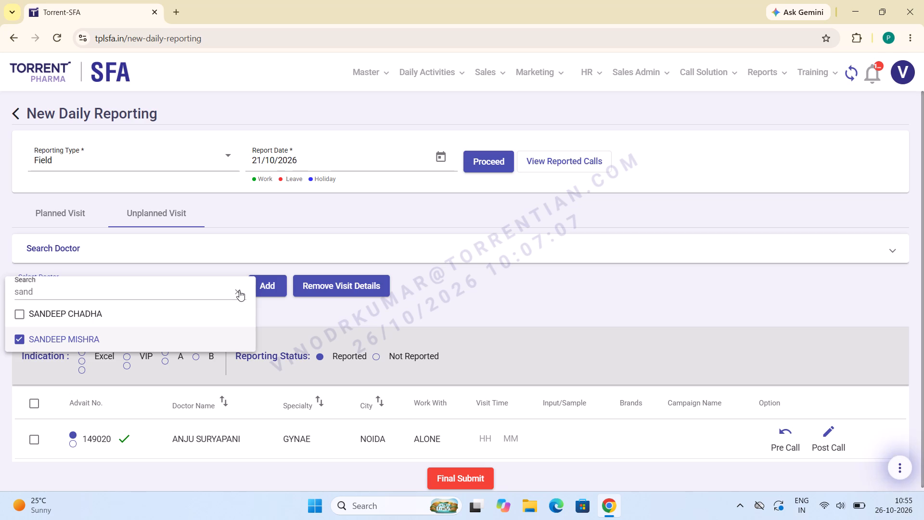
left_click(239, 290)
Search the doctor list for "neh" and add the matching doctor to the unplanned-visit selection.
left_click(179, 290)
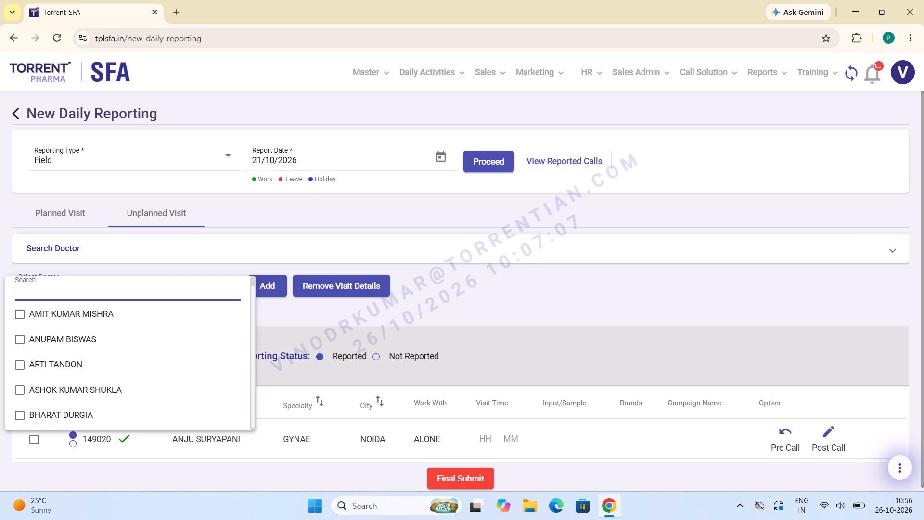
key("n")
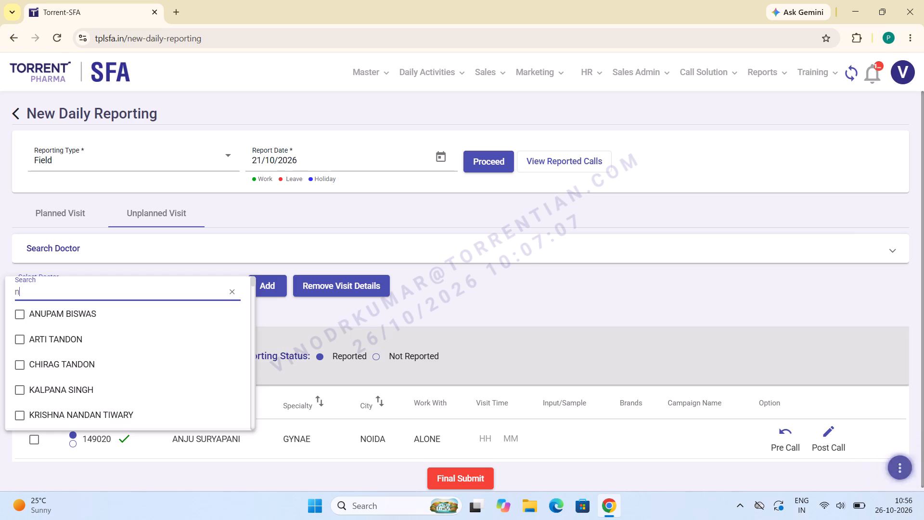
key("e")
key("h")
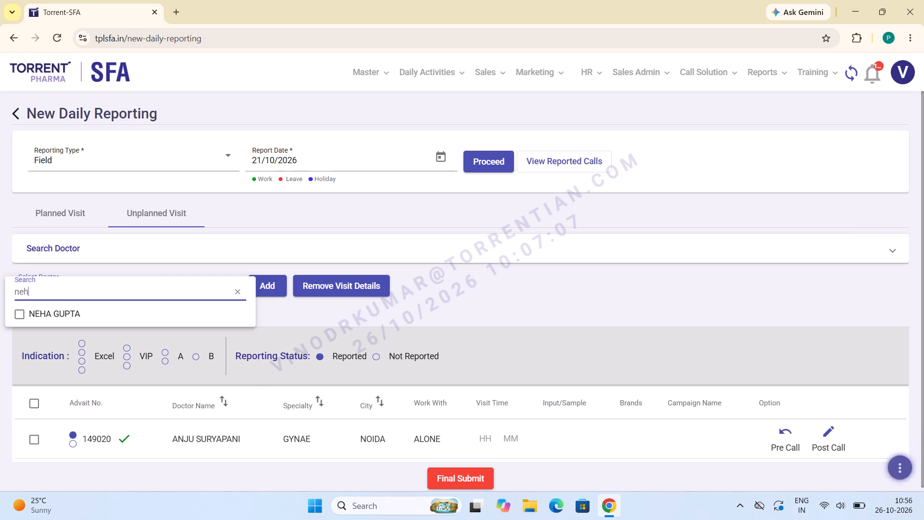
left_click(51, 317)
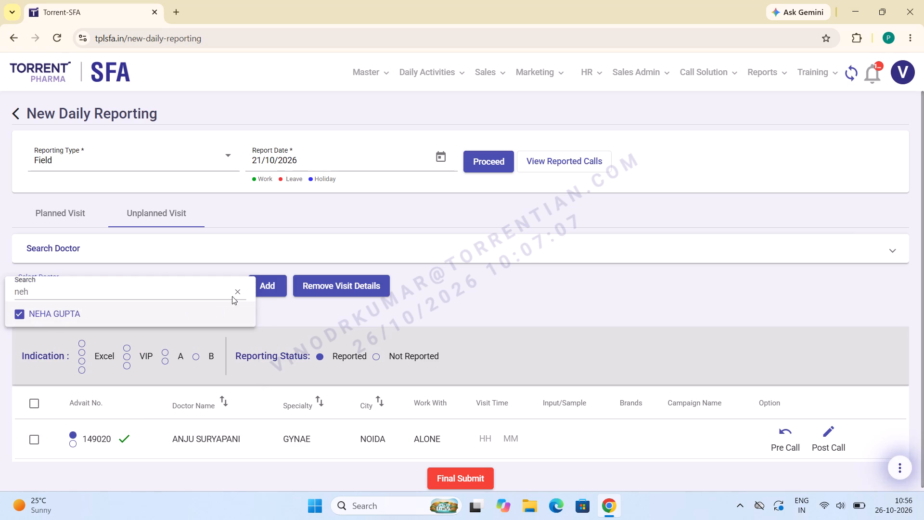
Search the doctor list for "vis", add the second matching doctor to the unplanned-visit selection and clear the search.
left_click(235, 294)
left_click(196, 290)
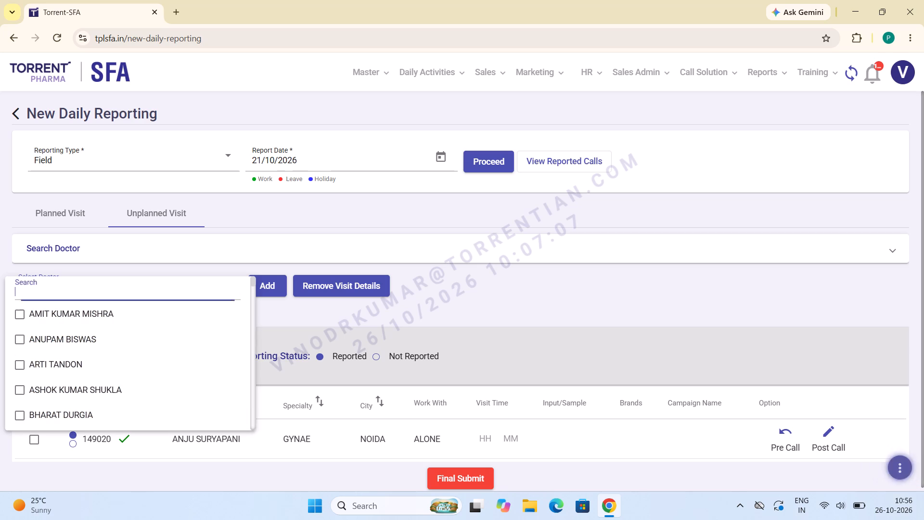
type("vis")
left_click(84, 340)
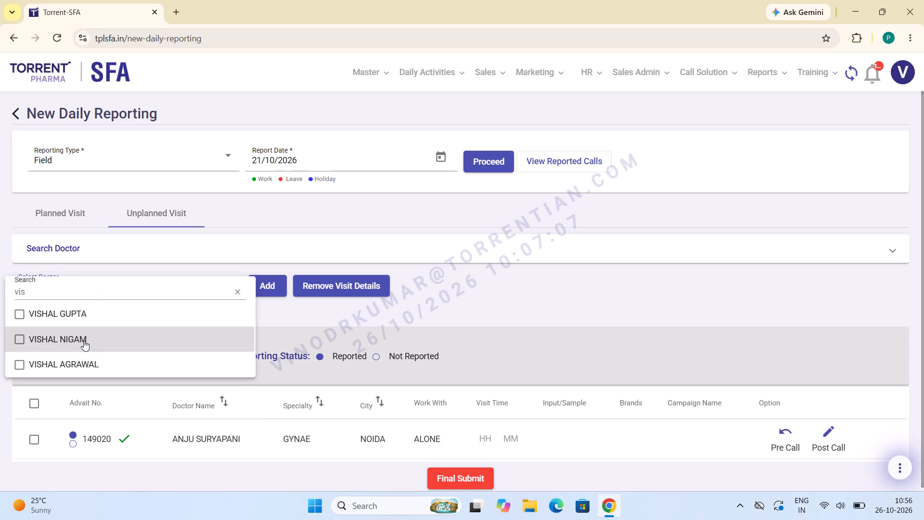
left_click(239, 290)
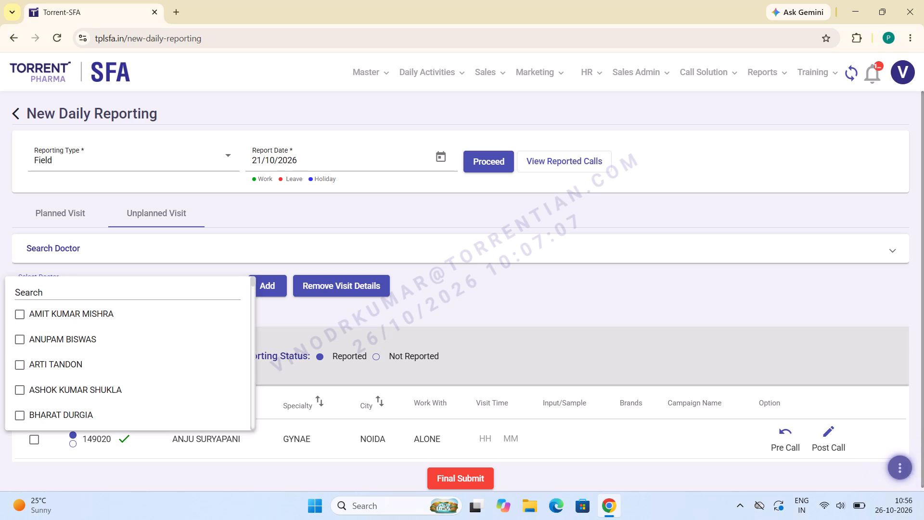
Finish the doctor selection and add all the selected doctors as unplanned visits.
left_click(186, 291)
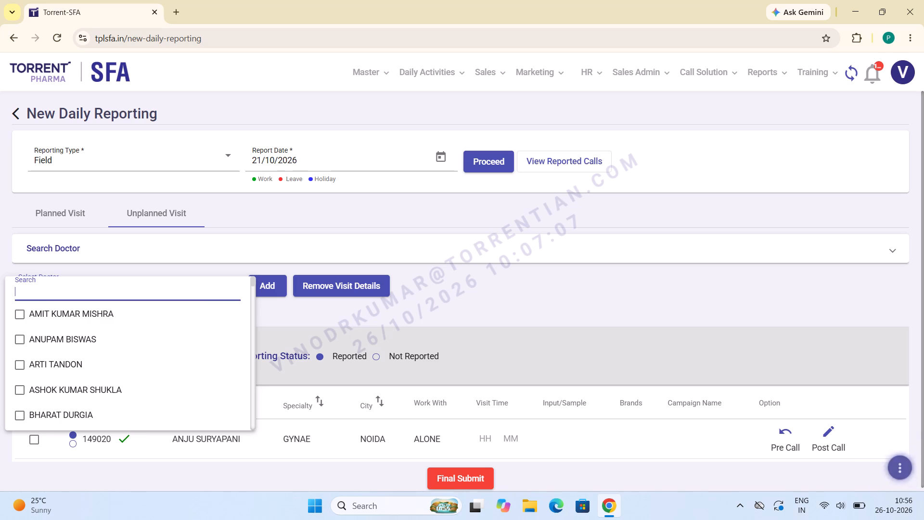
left_click(396, 327)
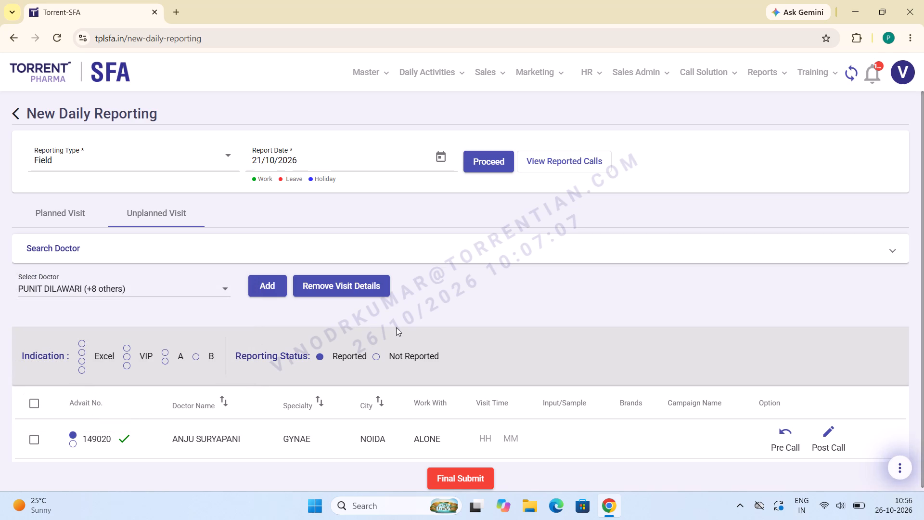
left_click(261, 287)
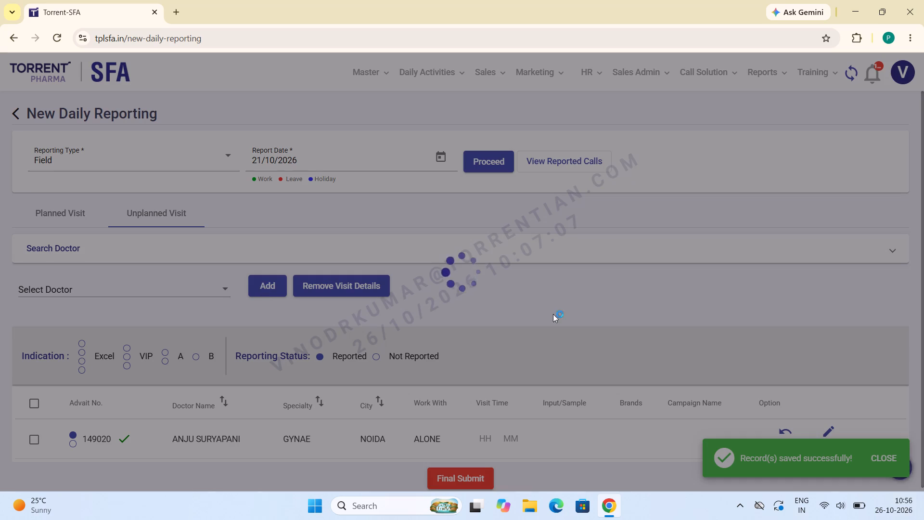
left_click(649, 357)
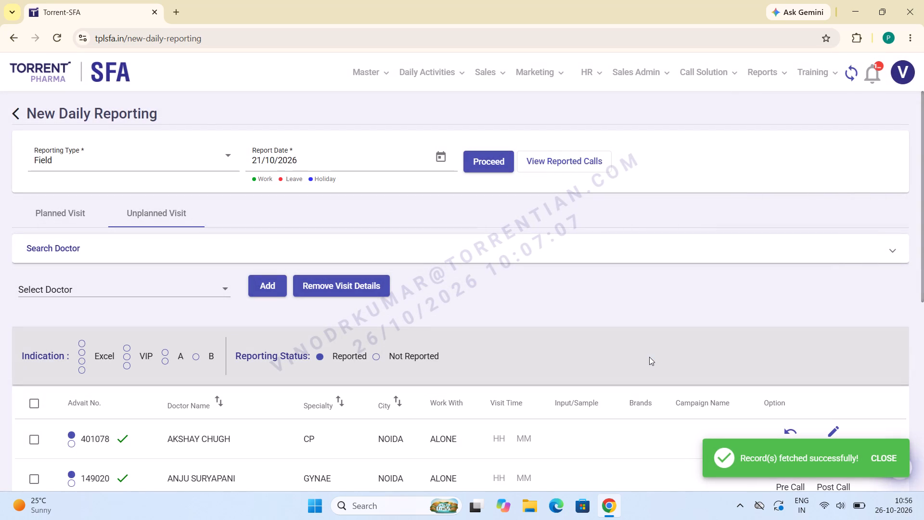
Look through the unplanned-visit table to check the doctors that were added.
key("Down")
key("Down")
left_click(764, 297)
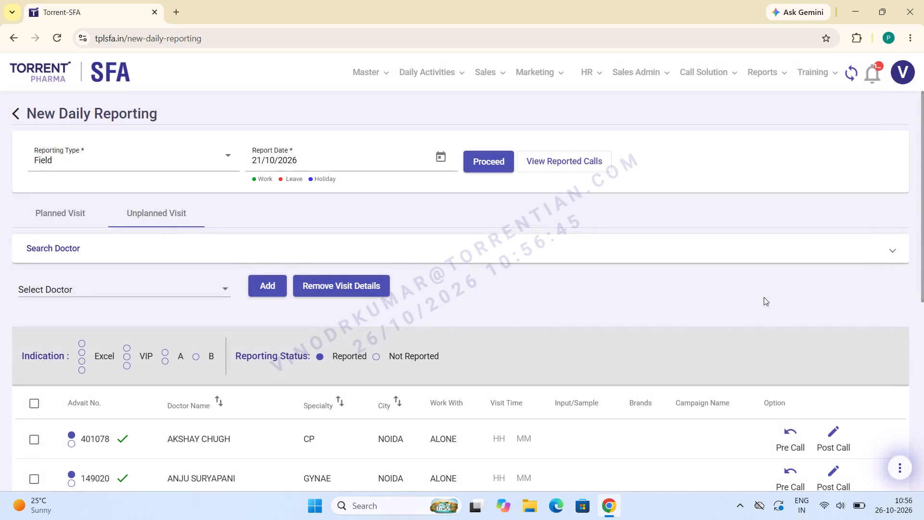
key("Down")
key("Down")
key("Down")
key("Down")
key("Down")
key("Down")
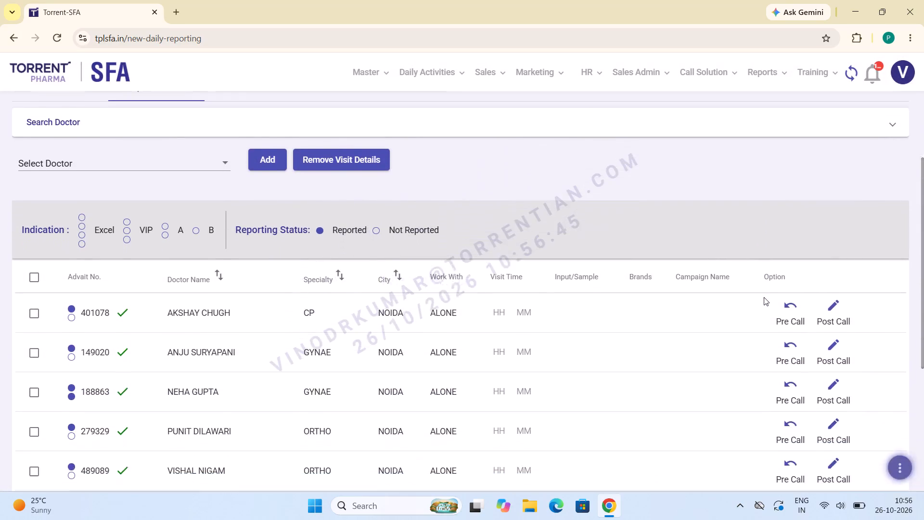
key("Down")
key("Down")
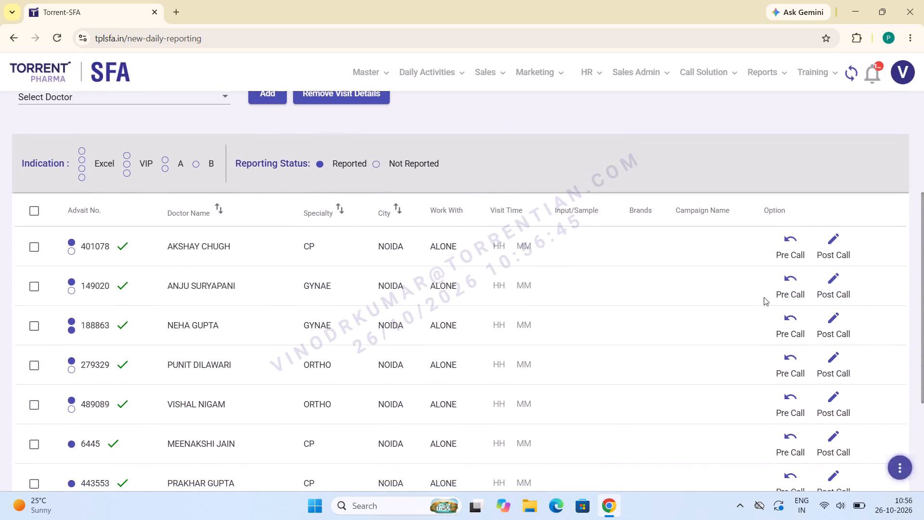
key("Down")
key("Down")
key("Down")
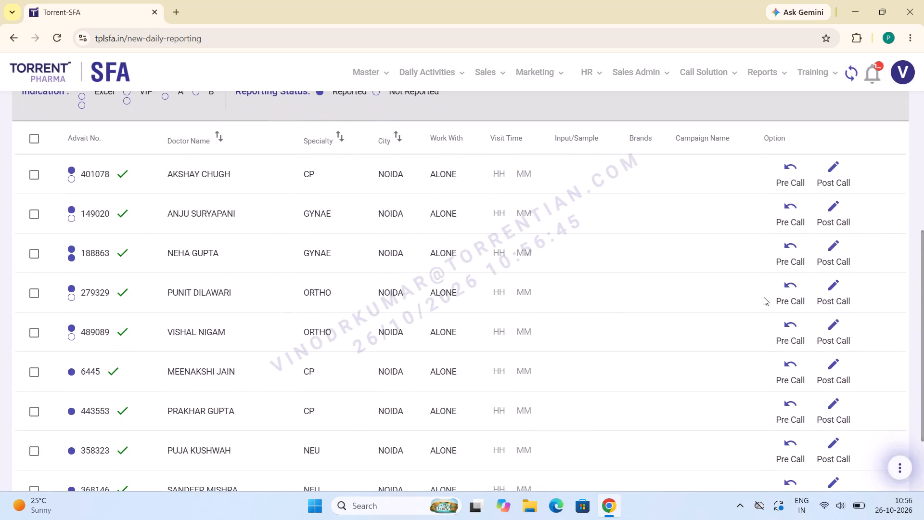
key("Down")
key("Down")
key("Down")
key("Down")
key("Down")
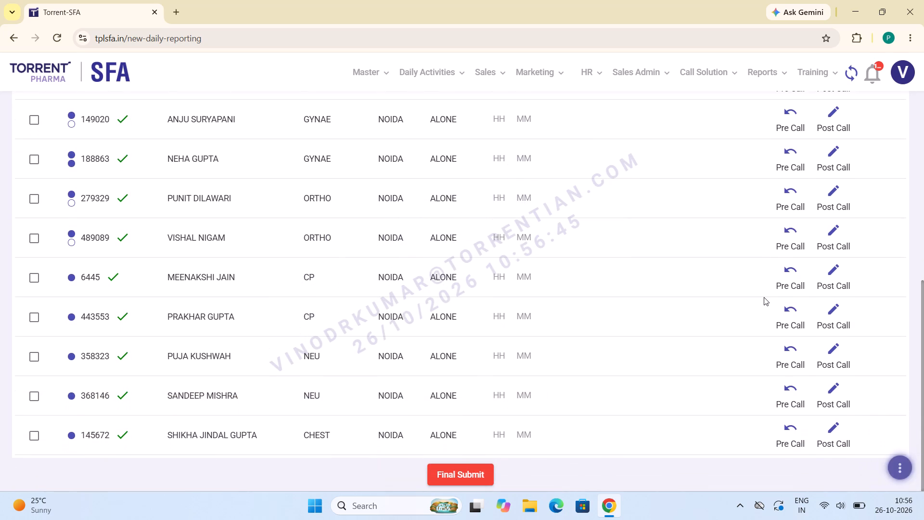
Submit the post-call report for the second listed doctor (GYNAE) with visit time 10:00 and brand SHELCAL HD.
key("Up")
key("Up")
key("Up")
key("Up")
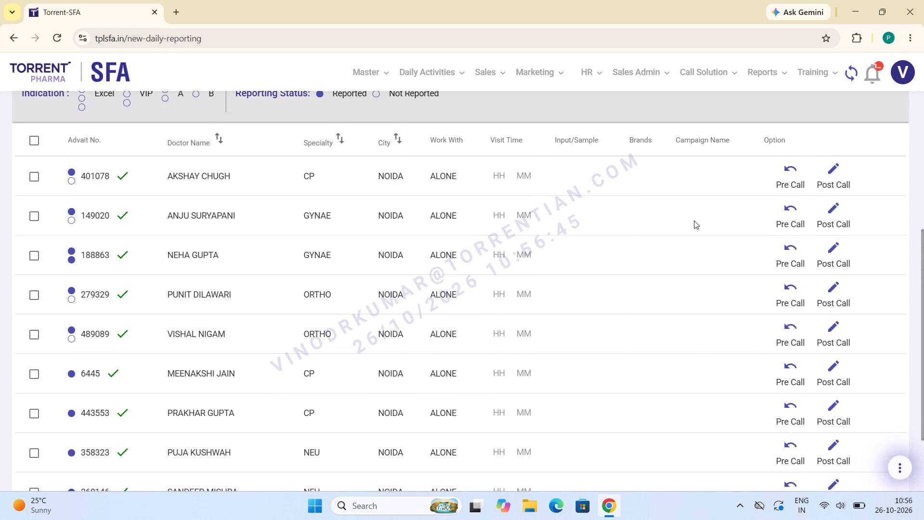
left_click(830, 211)
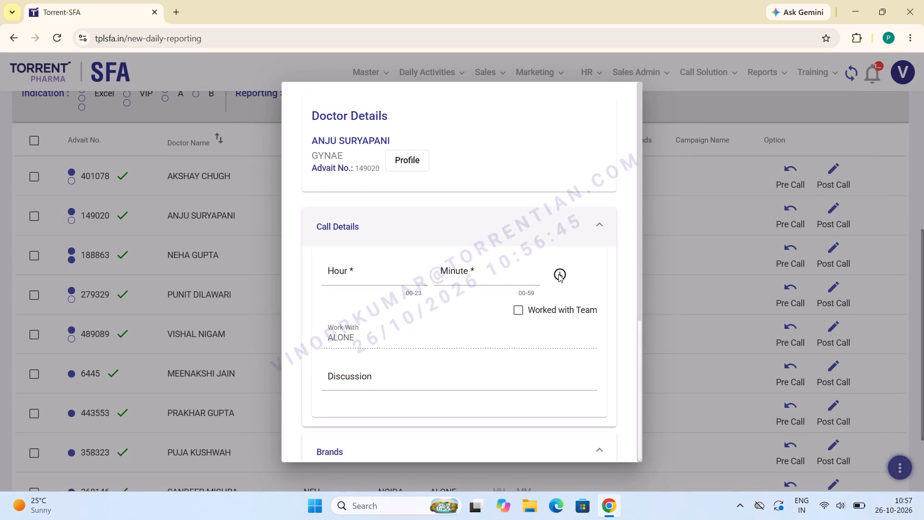
left_click(558, 274)
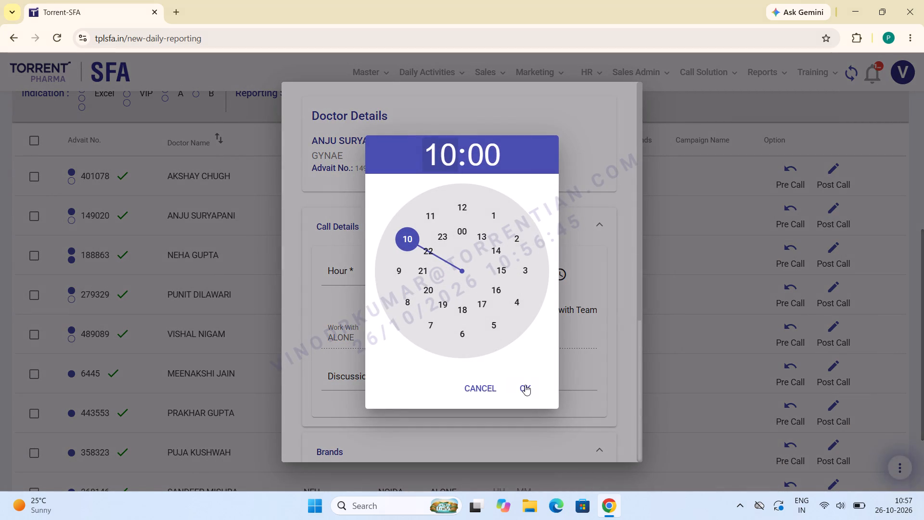
left_click(528, 387)
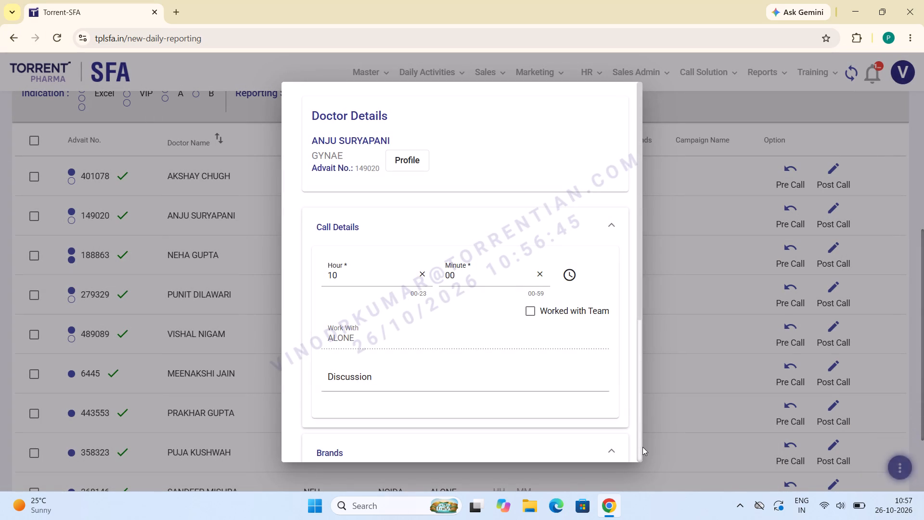
left_click_drag(638, 438, 419, 287)
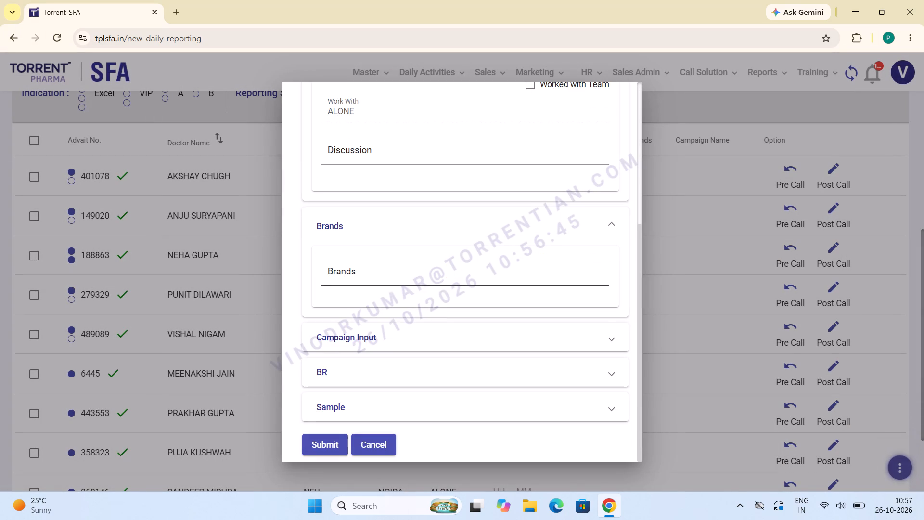
left_click(378, 278)
type("she")
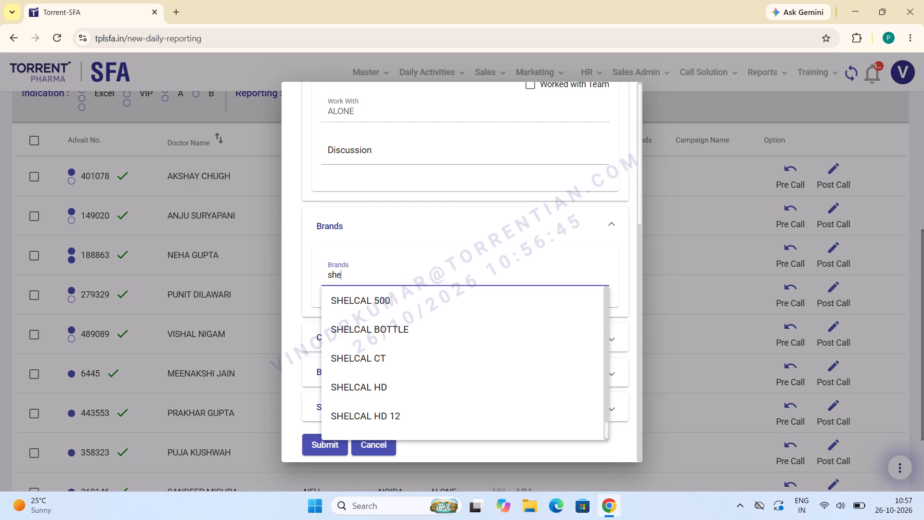
left_click(363, 388)
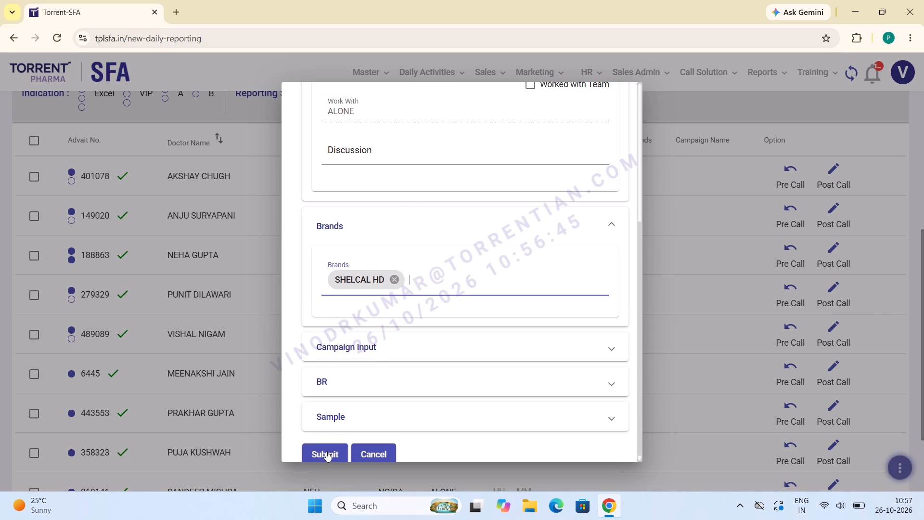
left_click(325, 454)
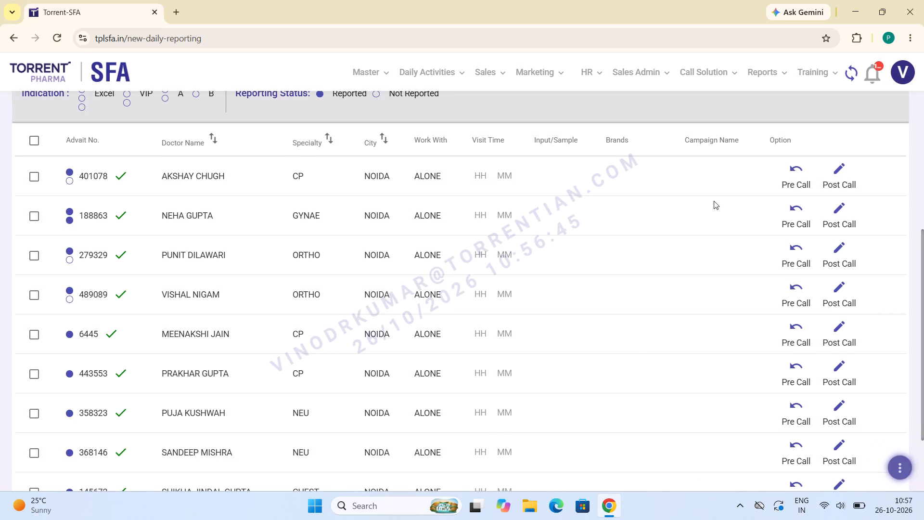
Submit the post-call report for the first listed ORTHO doctor with visit time 11:00 and brand SHELCAL XT.
left_click(835, 250)
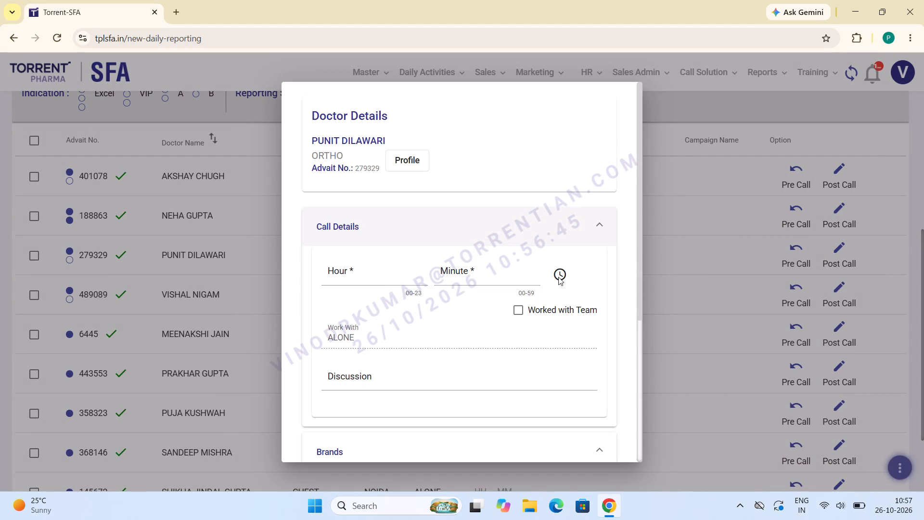
left_click(558, 276)
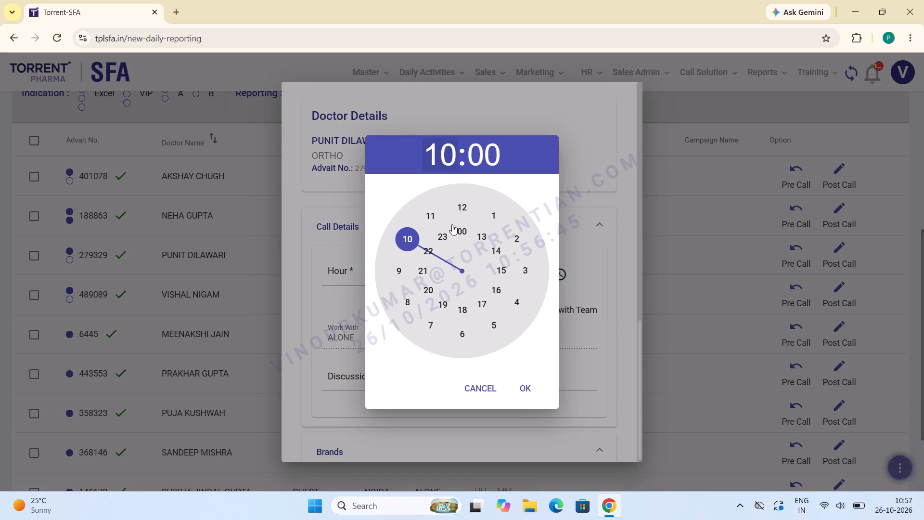
left_click(433, 217)
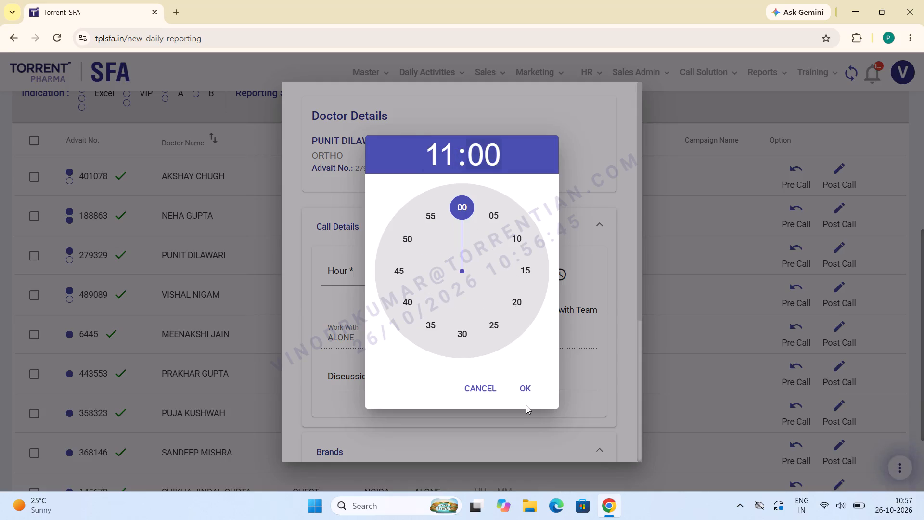
left_click(526, 390)
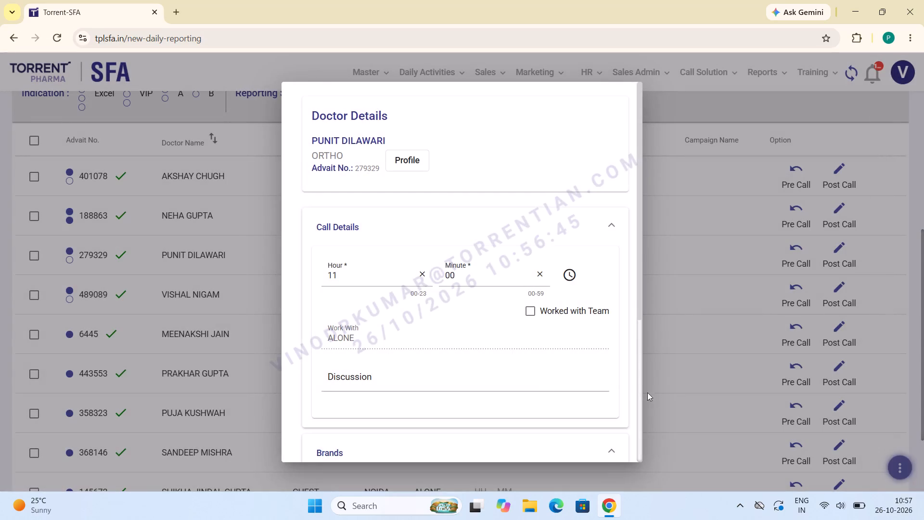
left_click(639, 415)
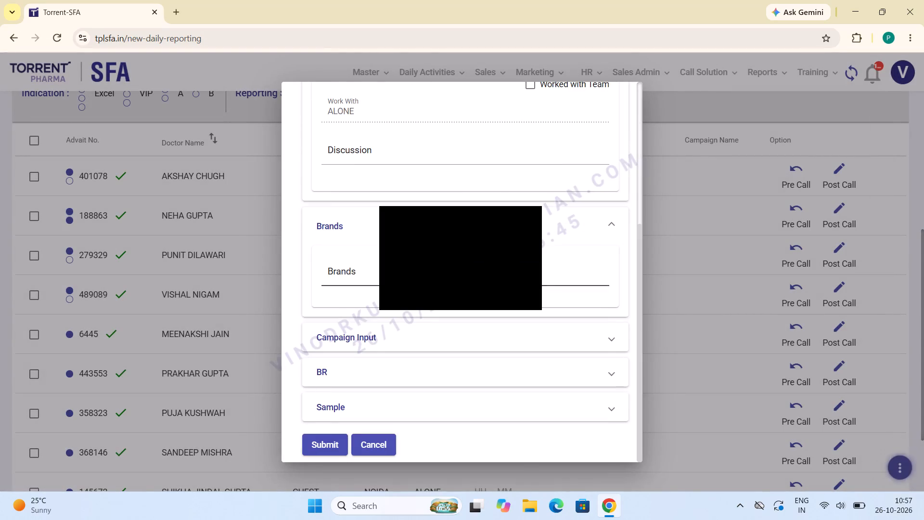
left_click(370, 277)
type("she")
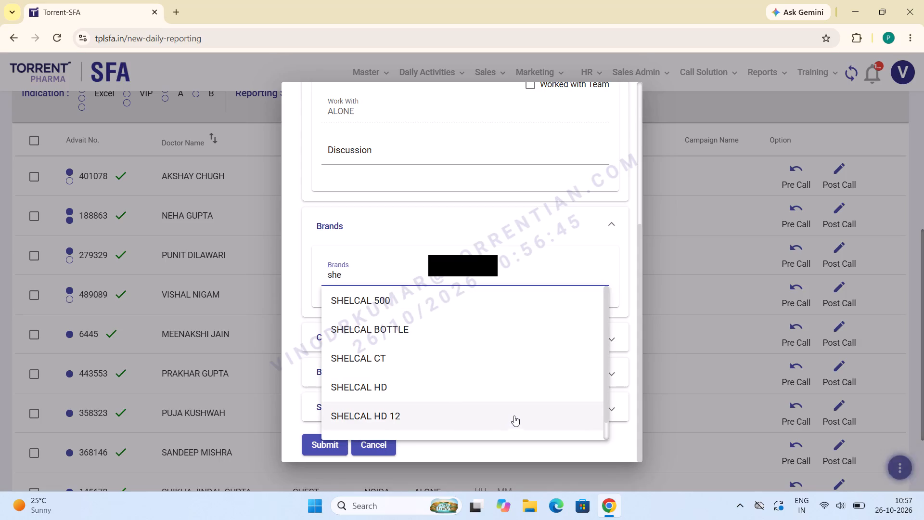
left_click(607, 435)
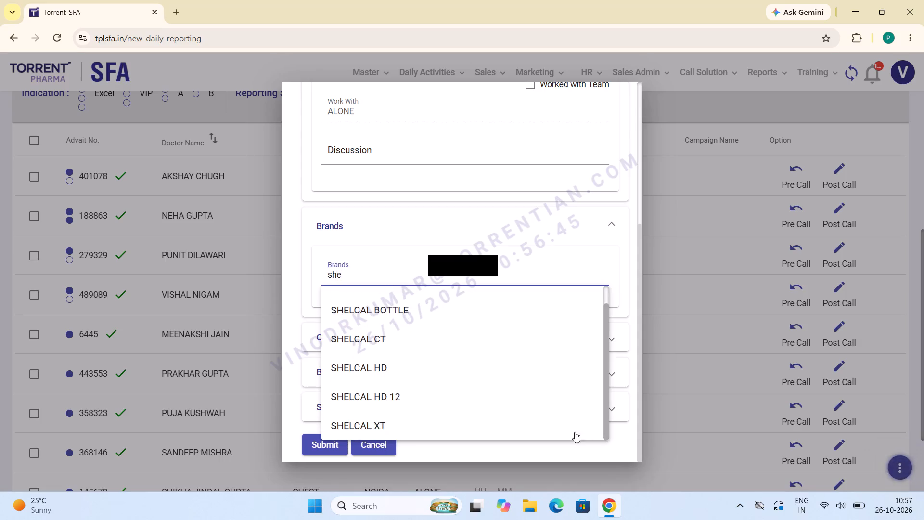
left_click(376, 421)
left_click(331, 454)
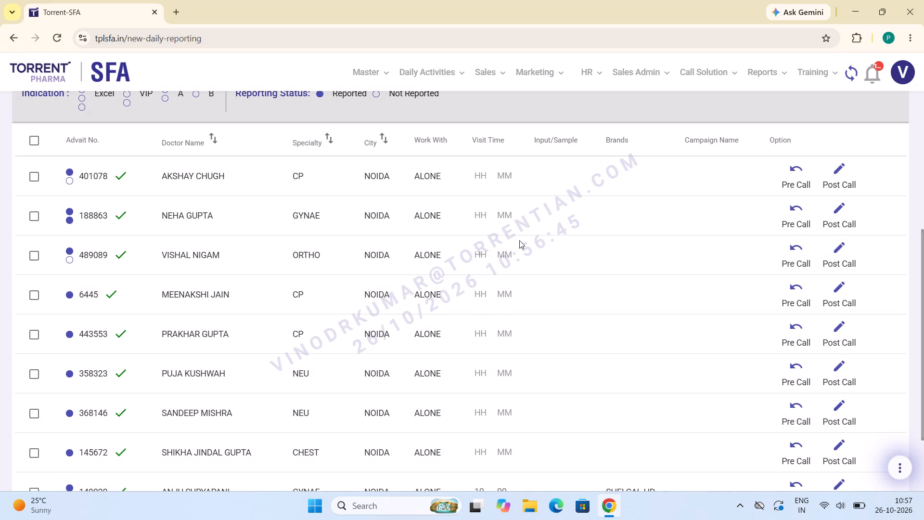
Submit the post-call report for the first listed CP doctor with visit time 11:50 and brand SHELCAL XT.
left_click(834, 172)
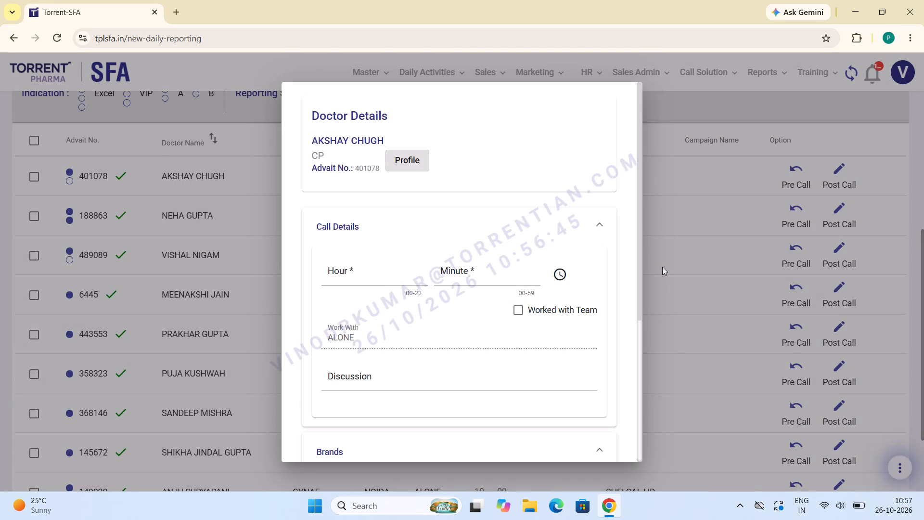
left_click(560, 277)
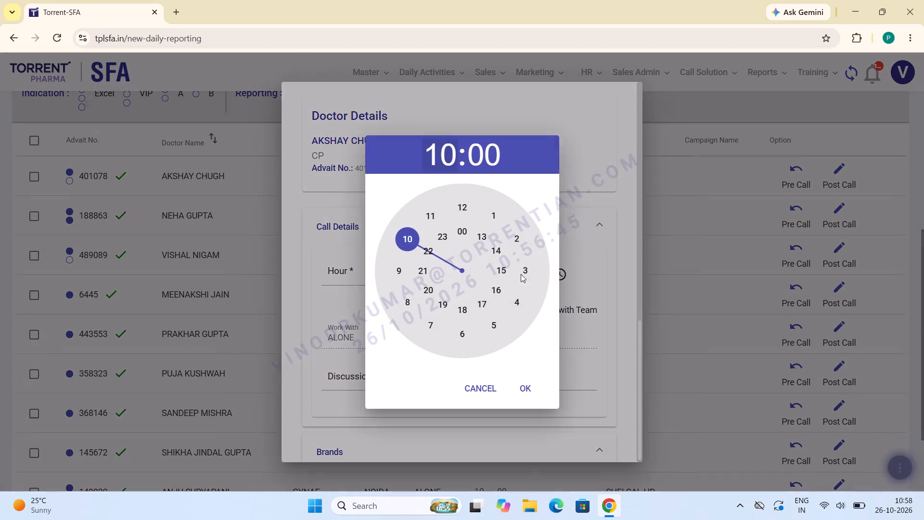
left_click(431, 218)
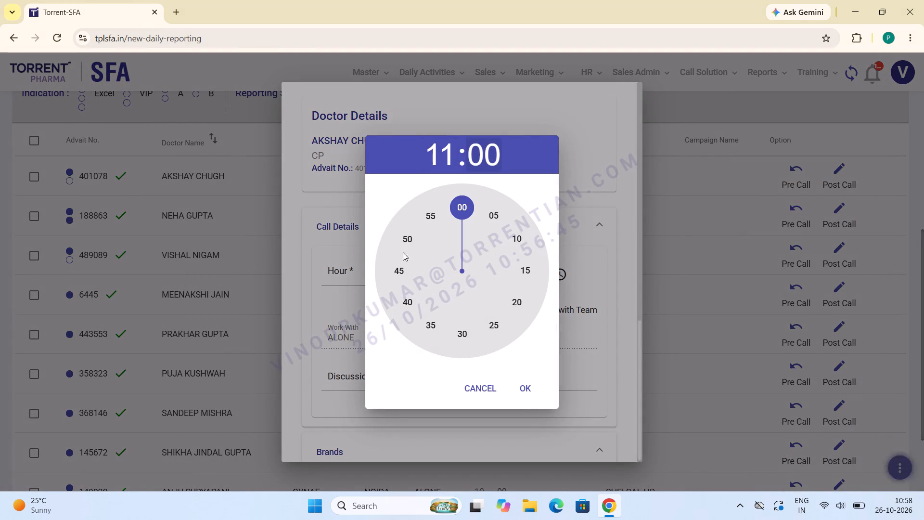
left_click(404, 239)
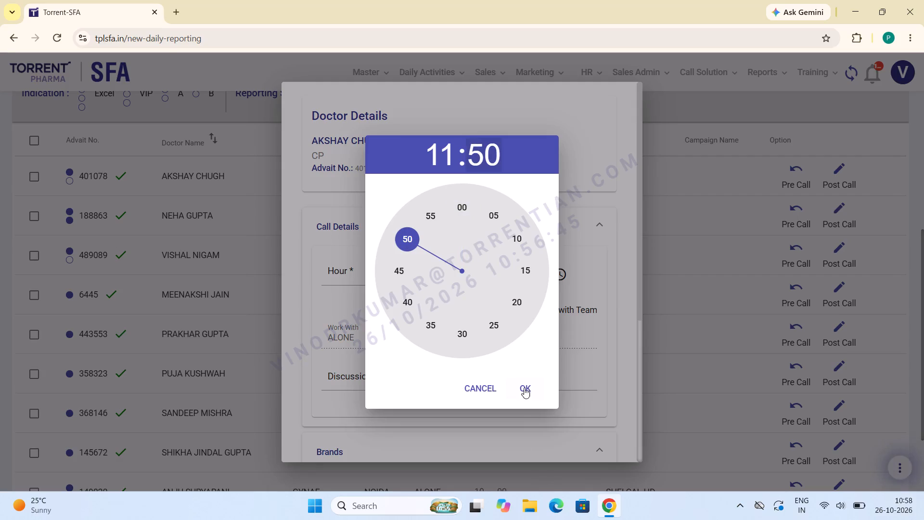
left_click(523, 385)
left_click_drag(641, 419, 558, 370)
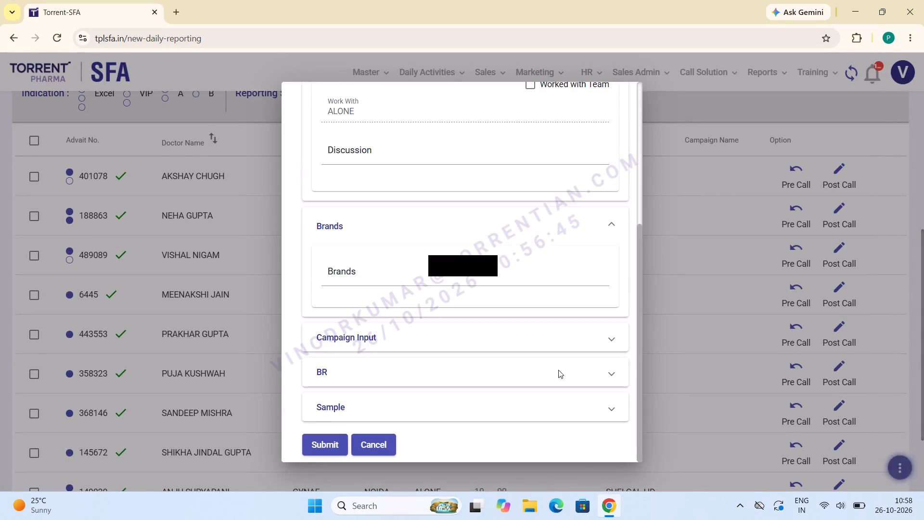
left_click_drag(558, 370, 355, 276)
left_click(355, 276)
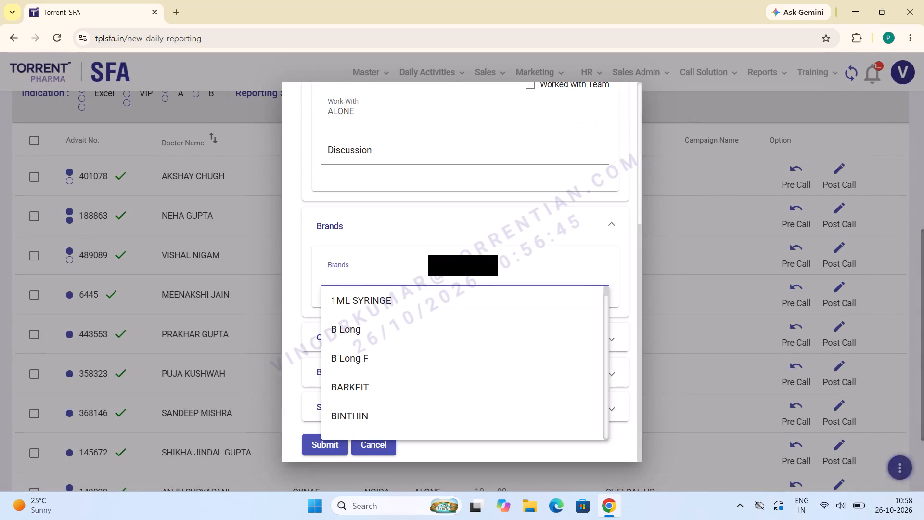
type("she")
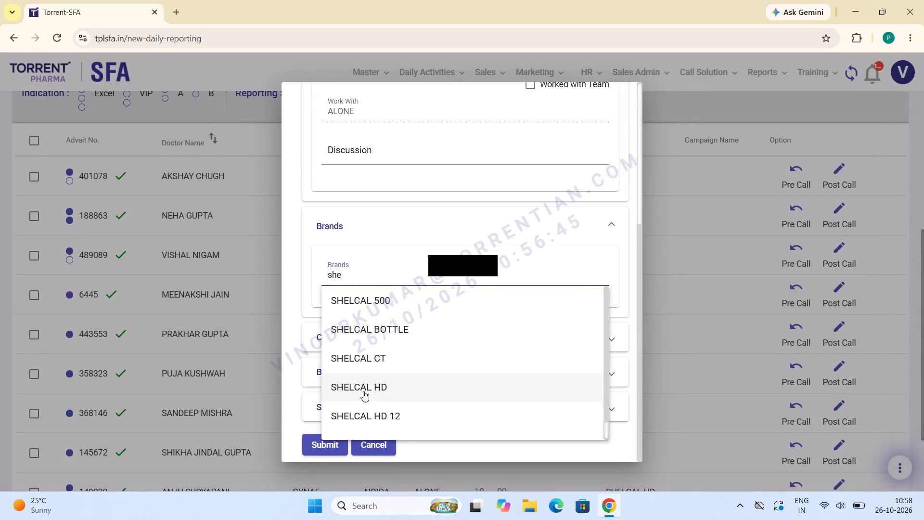
left_click(606, 436)
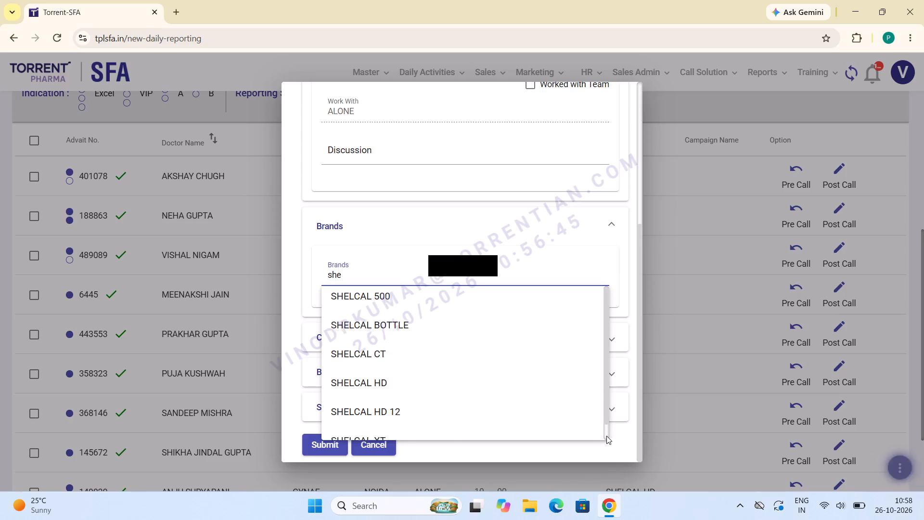
left_click(420, 424)
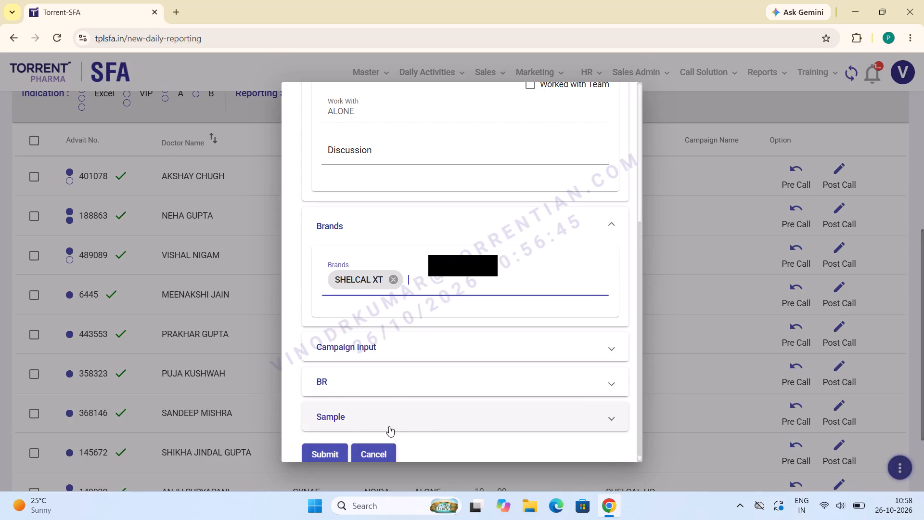
left_click(326, 452)
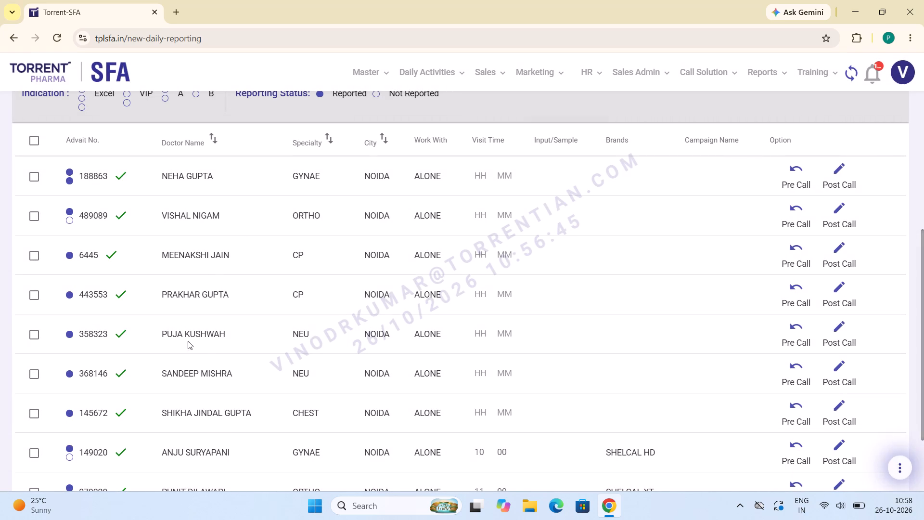
Submit the post-call report for the first listed NEU doctor with visit time 12:30 and brand SHELCAL XT.
left_click(841, 328)
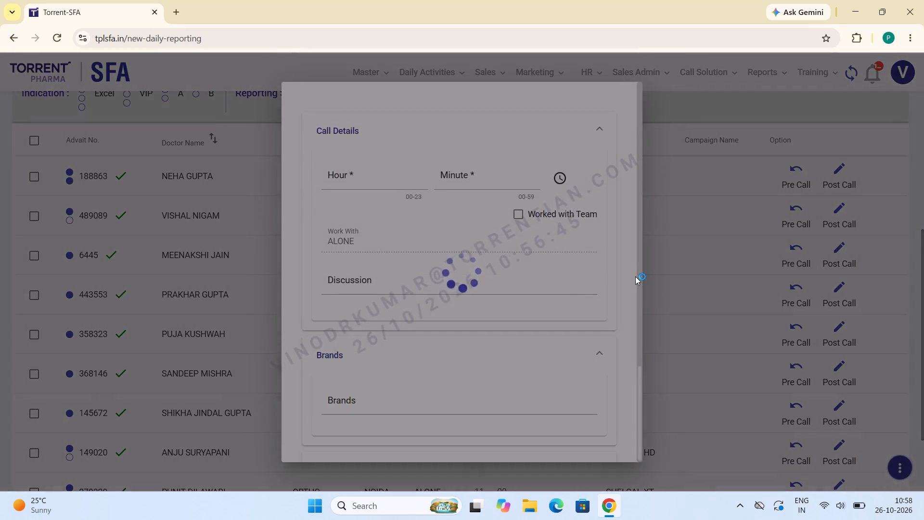
left_click(564, 275)
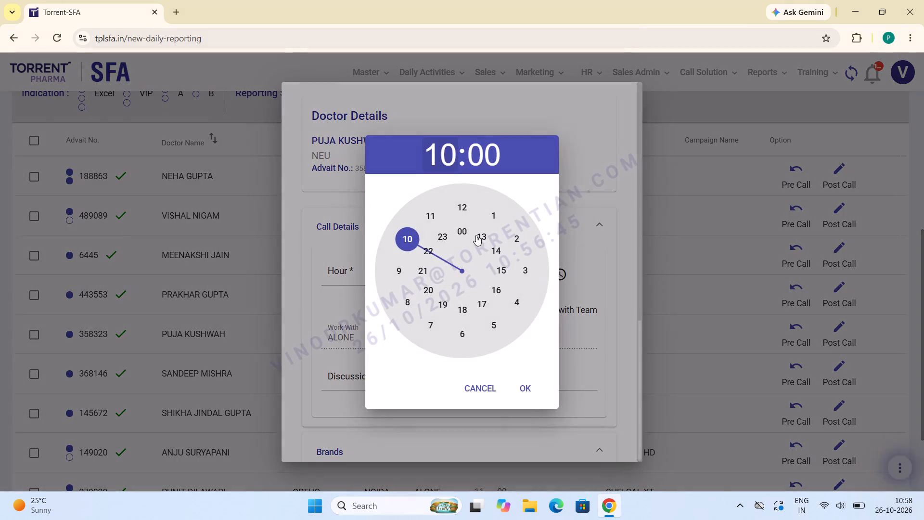
left_click(462, 211)
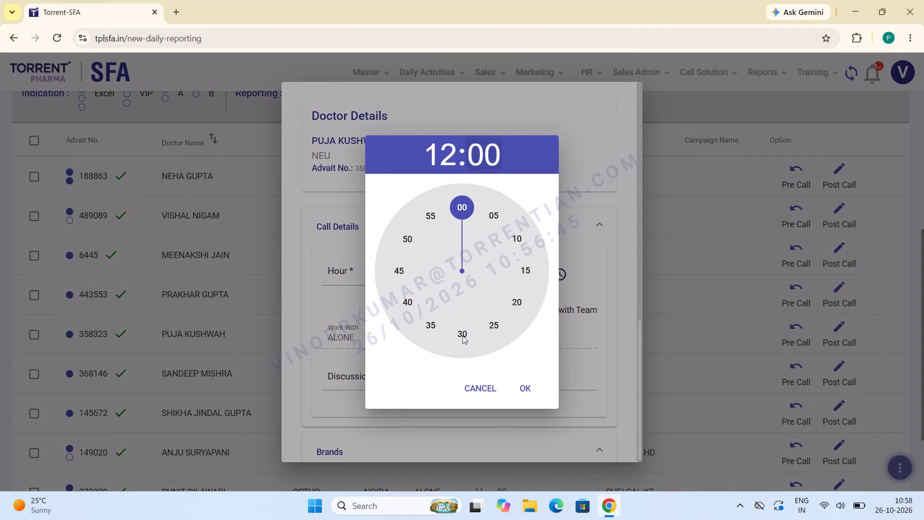
left_click(462, 336)
left_click(528, 391)
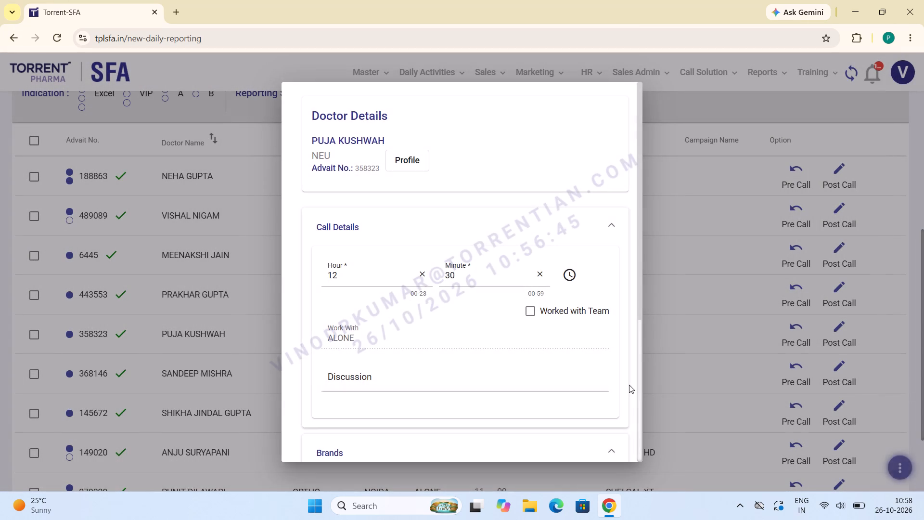
left_click(639, 385)
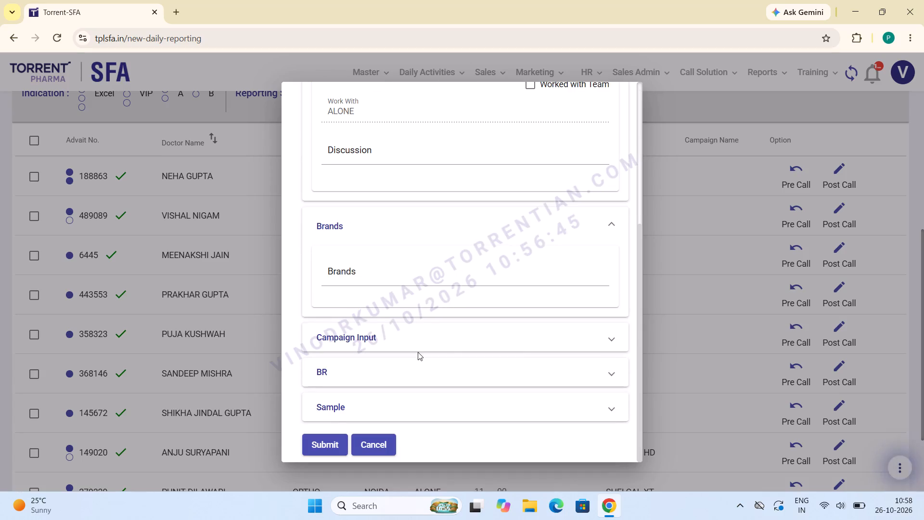
left_click(360, 276)
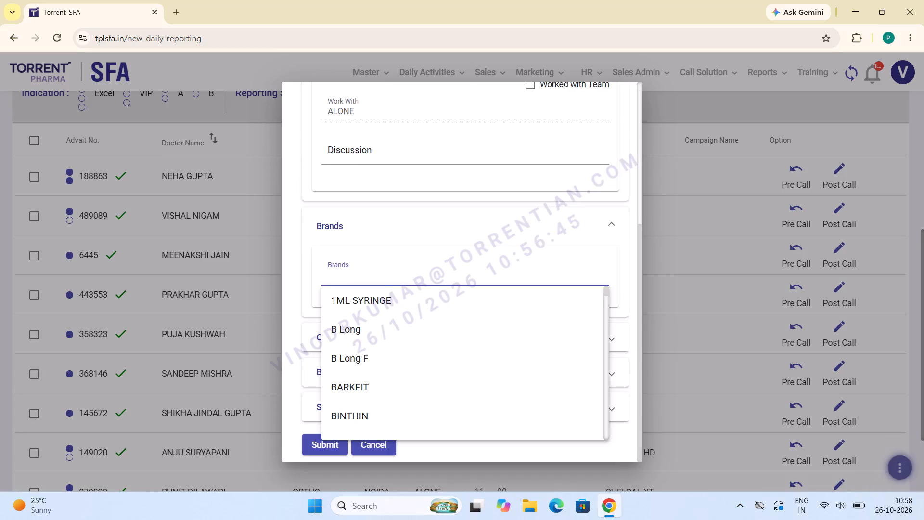
type("she")
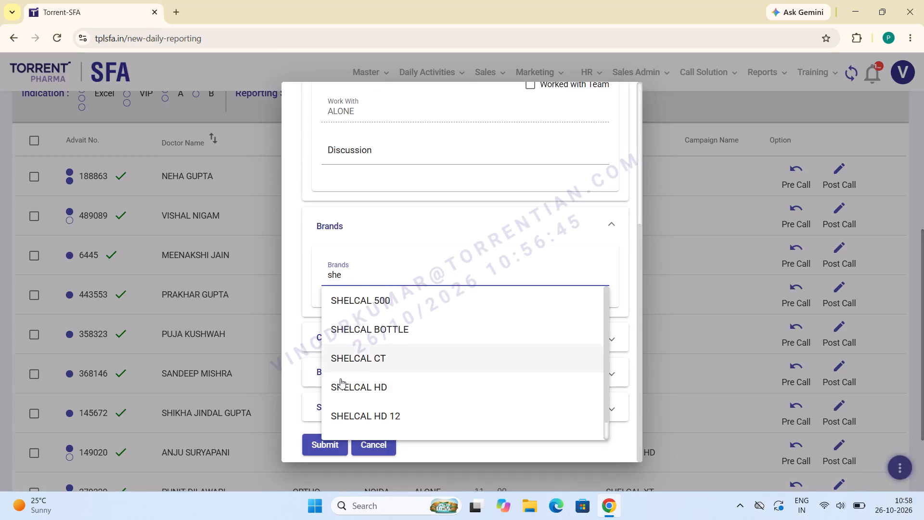
left_click(604, 429)
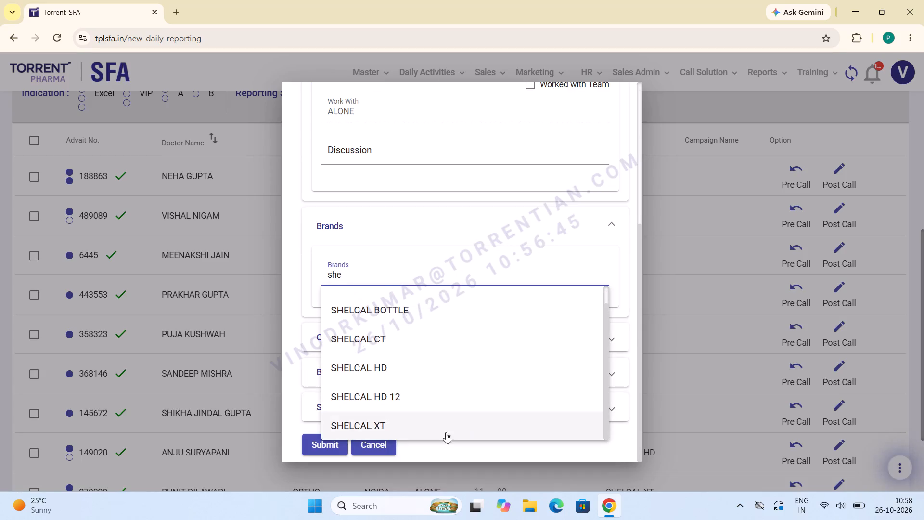
left_click(419, 433)
left_click(318, 452)
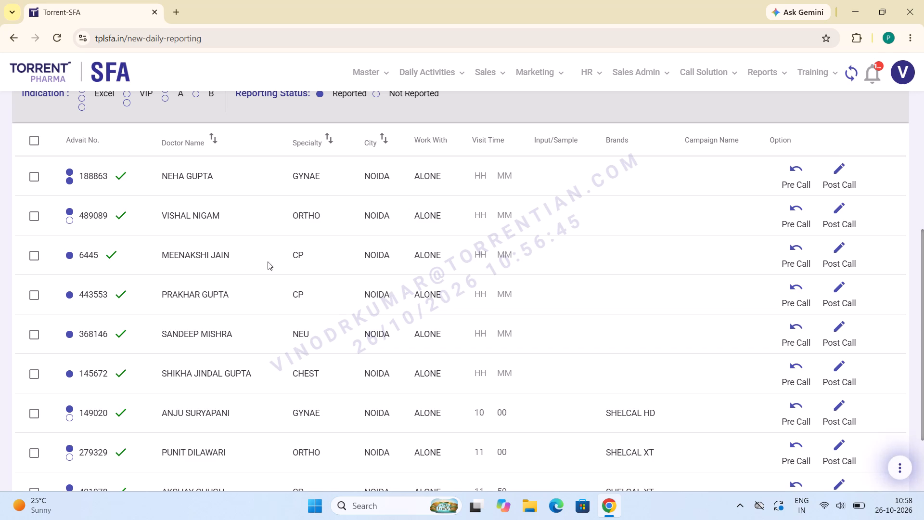
Submit the post-call report for the first unreported CP doctor, in the third row, with visit time 13:40 and brand SHELCAL XT.
left_click(834, 248)
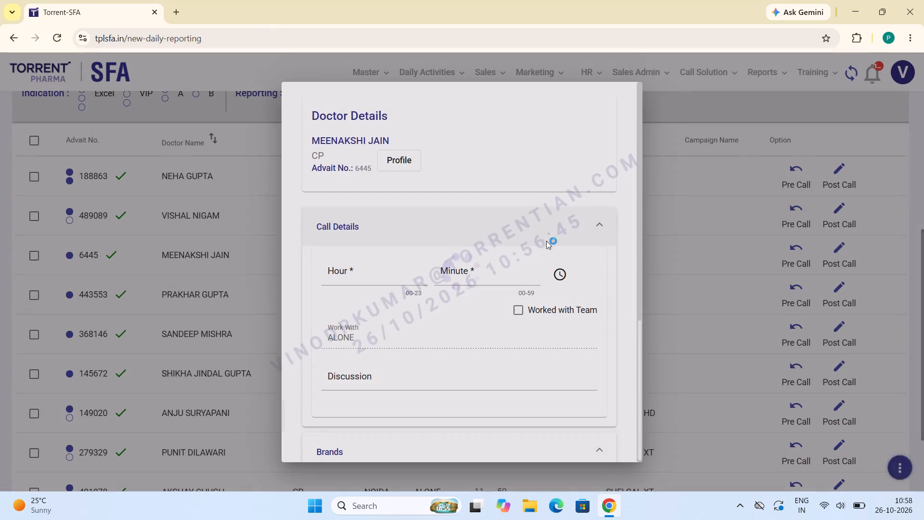
left_click(559, 274)
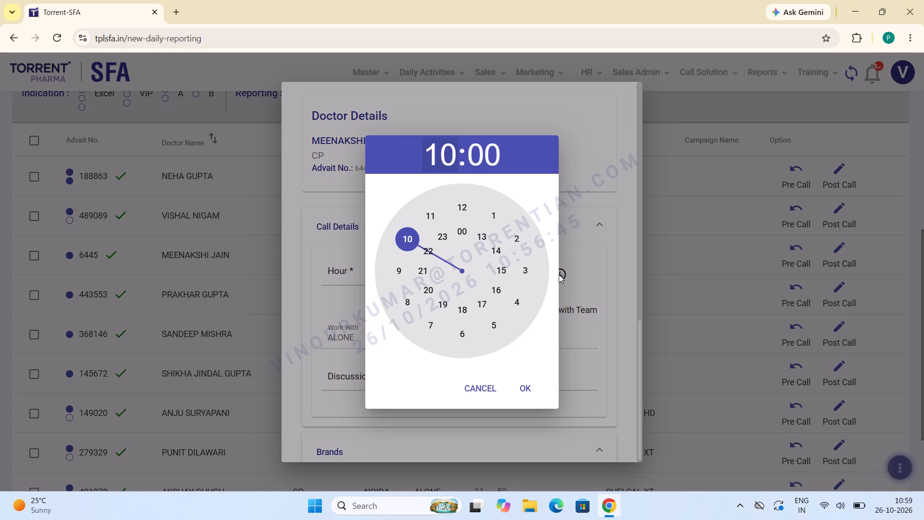
left_click(484, 238)
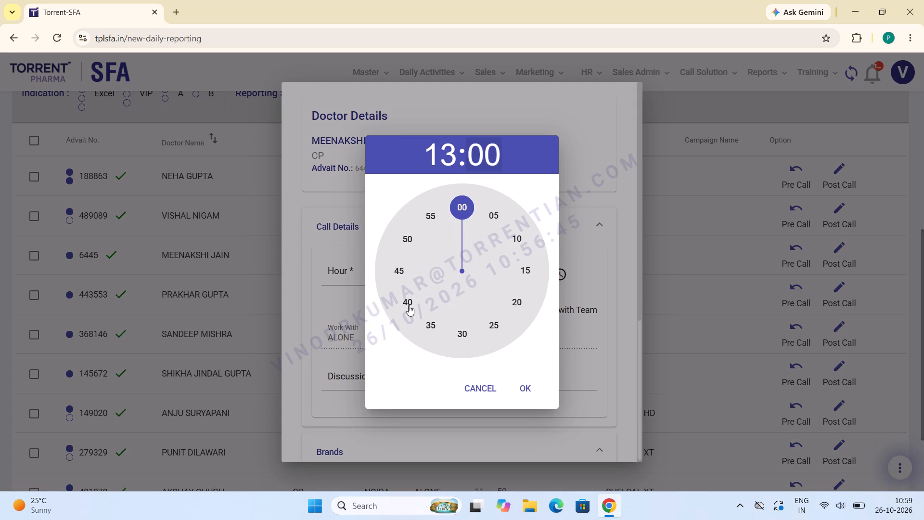
left_click(409, 305)
left_click(523, 391)
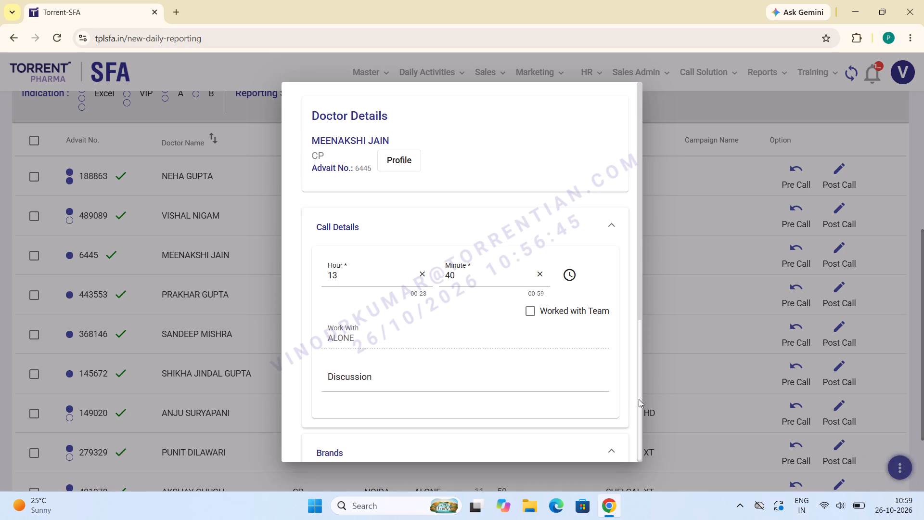
left_click(640, 403)
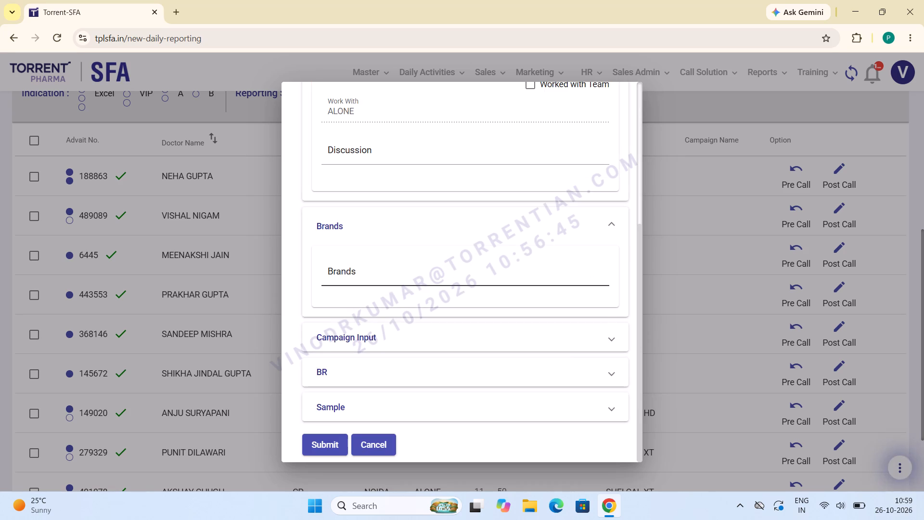
left_click(362, 278)
type("she")
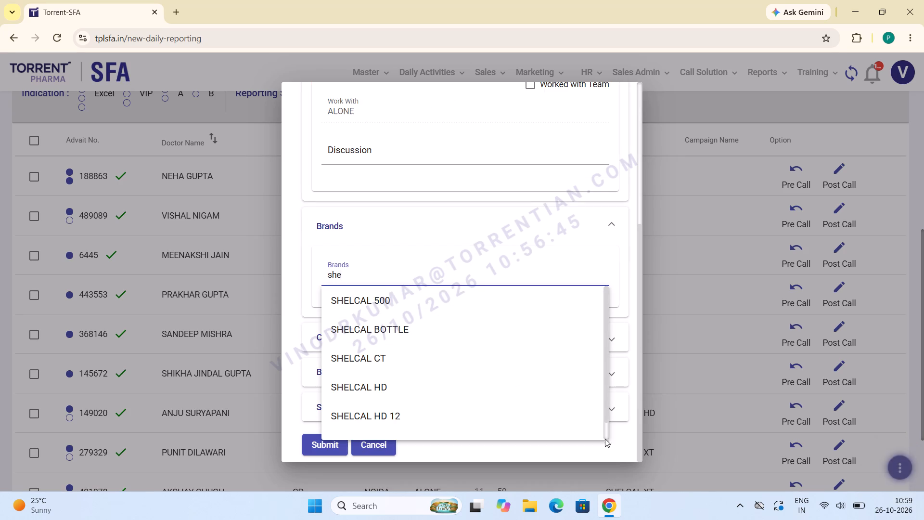
left_click(605, 436)
left_click(423, 431)
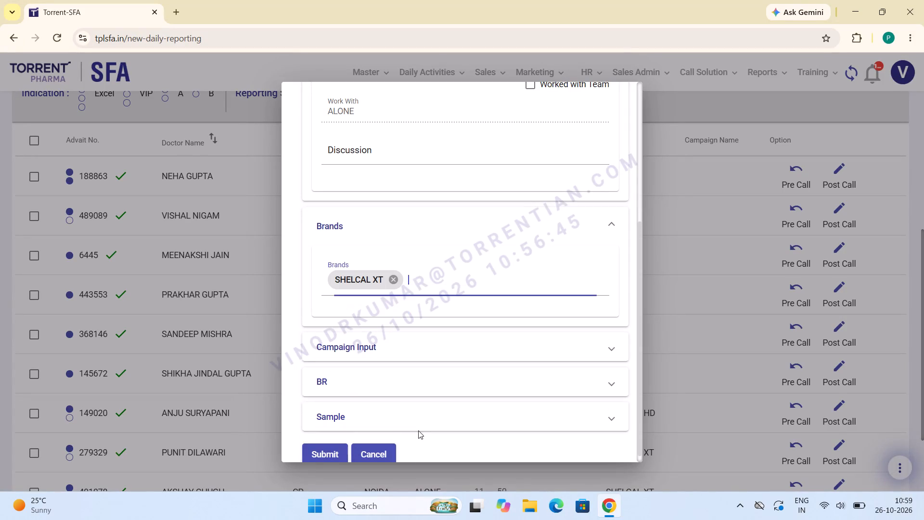
left_click(325, 453)
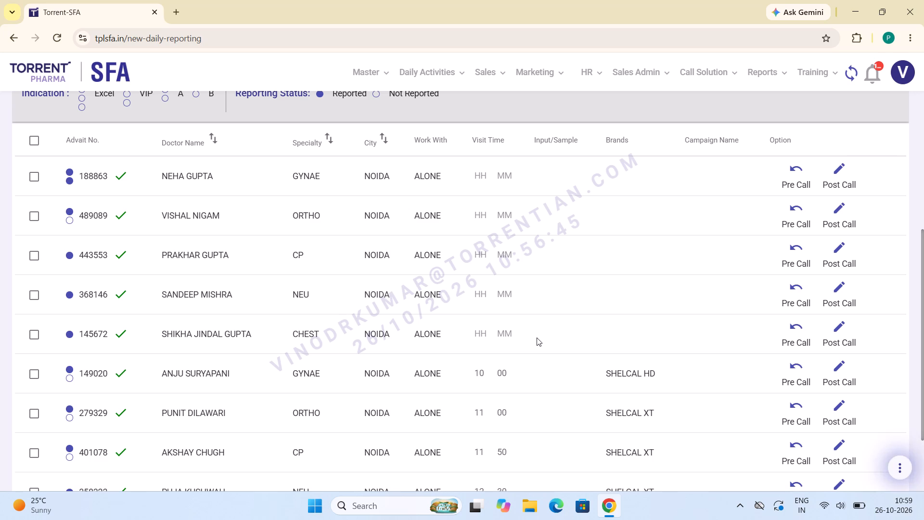
Submit the post-call report for the unreported CP doctor in the third row with visit time 14:30 and brand SHELCAL XT.
left_click(837, 250)
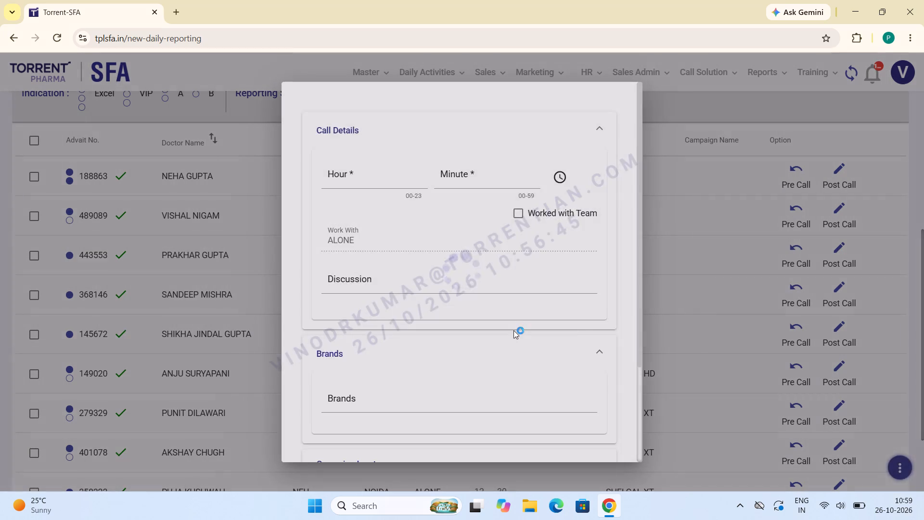
left_click(561, 275)
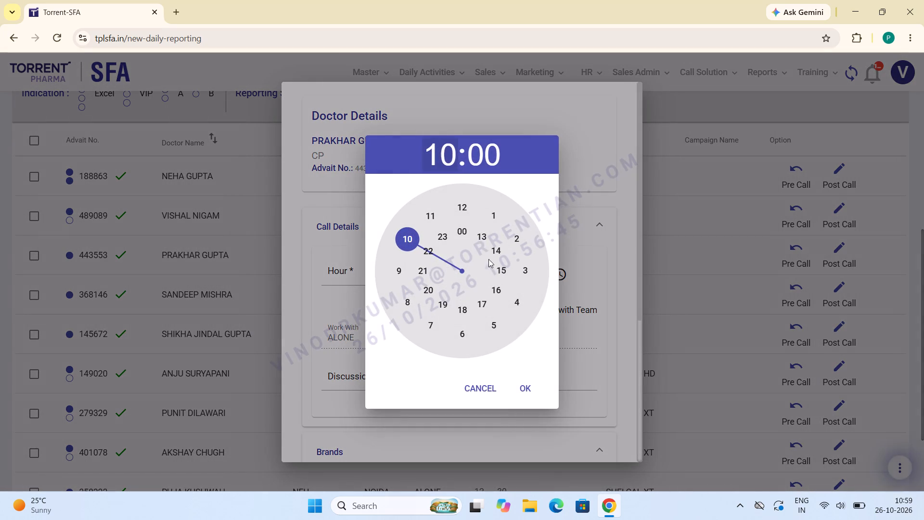
left_click(498, 248)
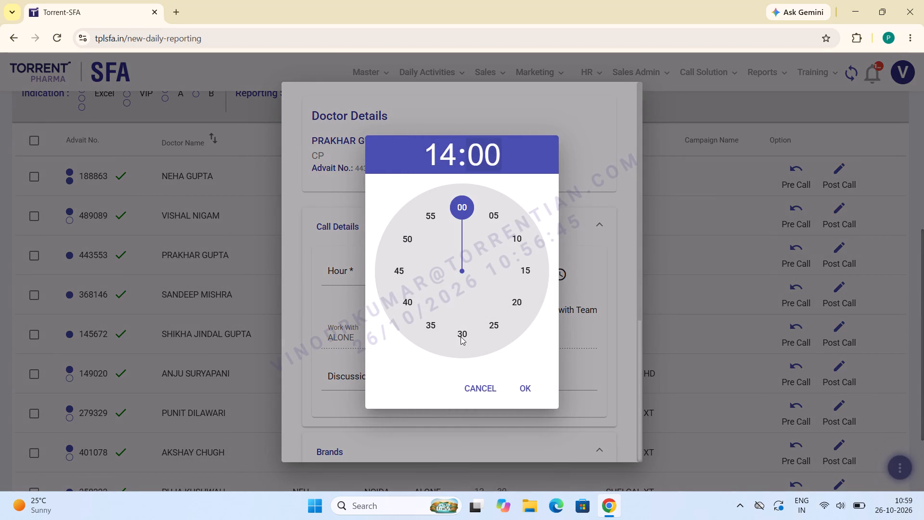
left_click(461, 337)
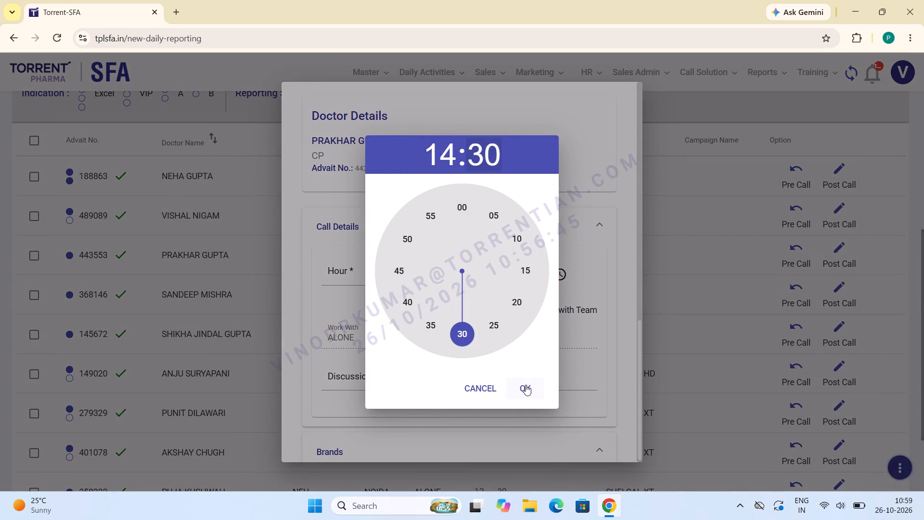
left_click(526, 385)
left_click(640, 411)
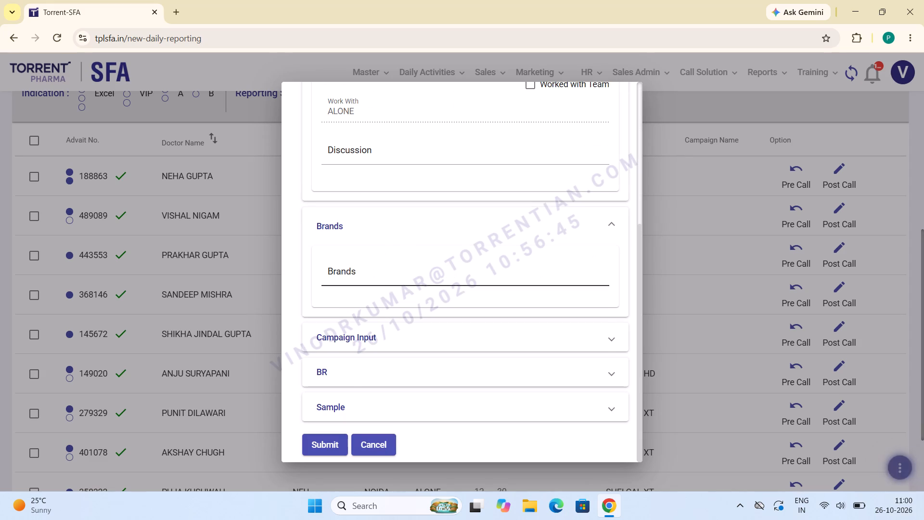
left_click(373, 271)
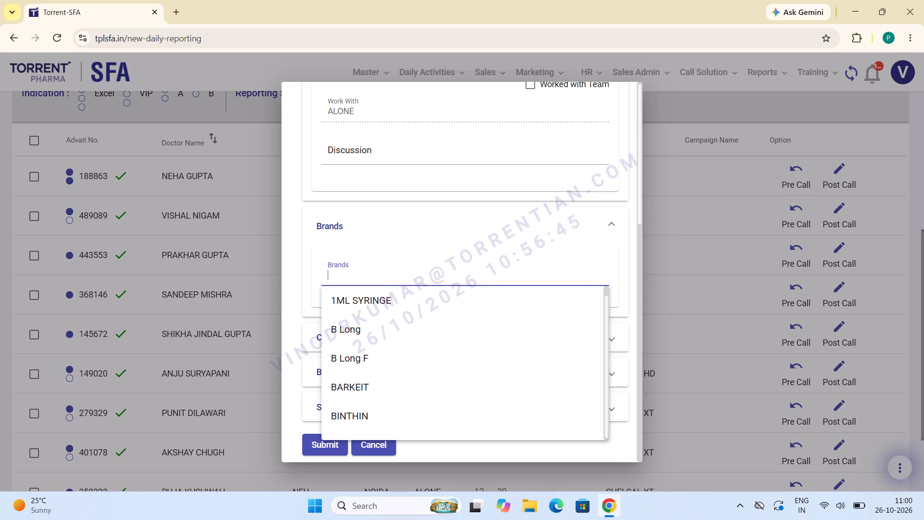
type("she")
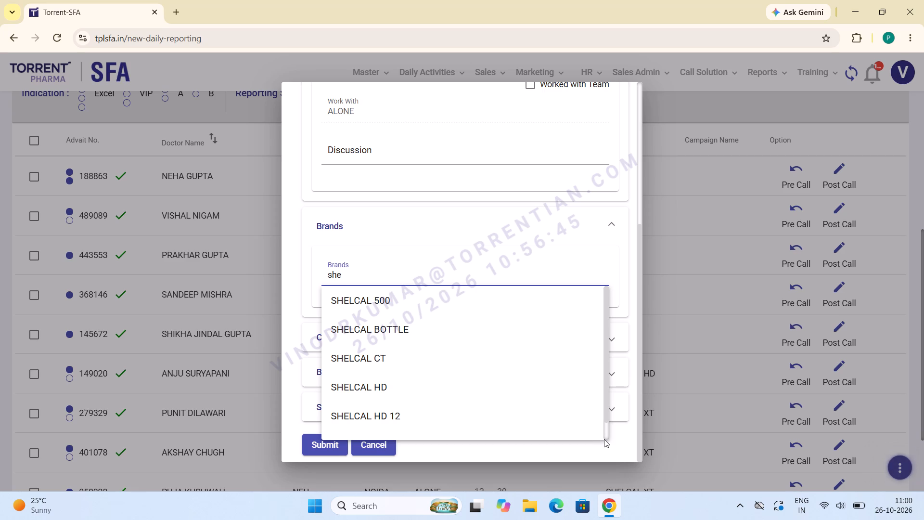
left_click(606, 438)
left_click(394, 416)
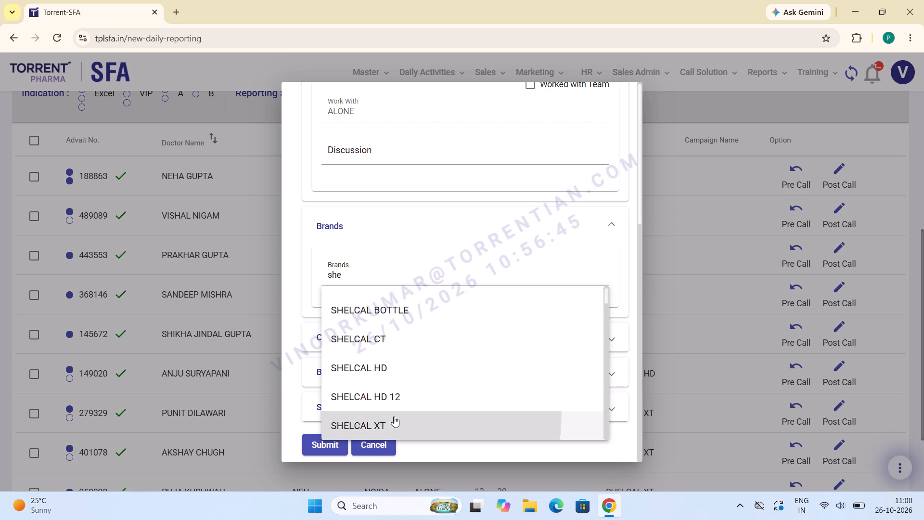
left_click(320, 452)
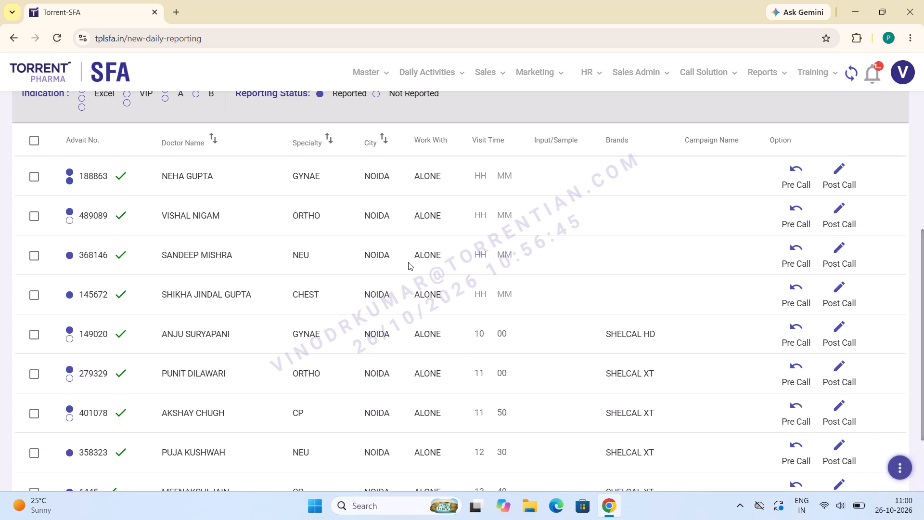
Submit the post-call report for the unreported CHEST doctor with visit time 15:00 and brand SHELCAL XT.
left_click(838, 286)
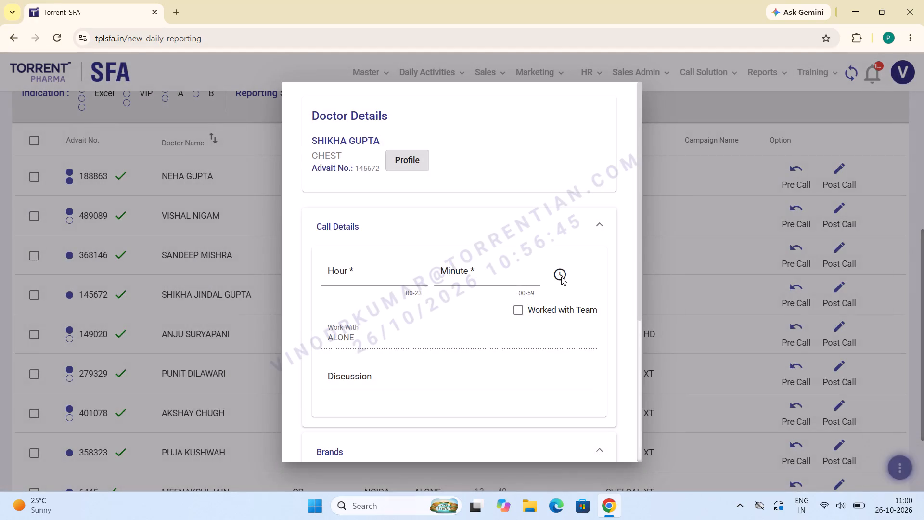
left_click(561, 277)
left_click(502, 273)
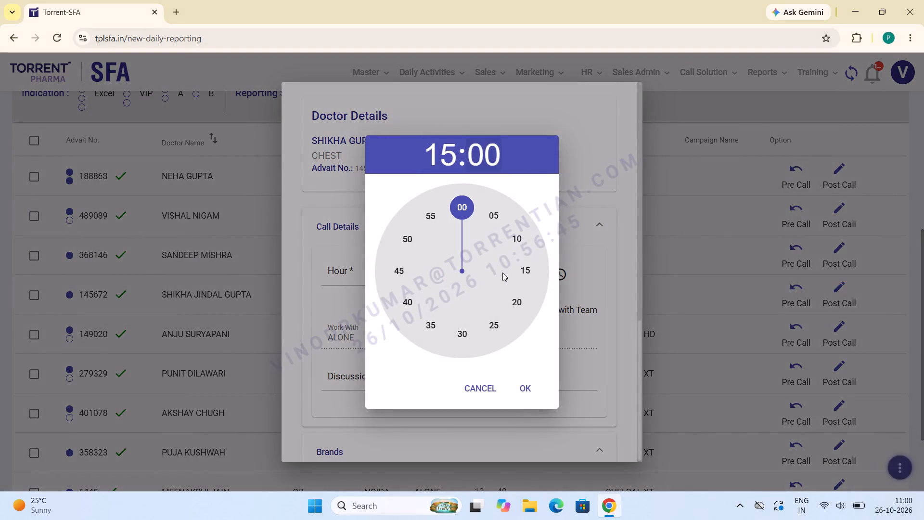
left_click(525, 387)
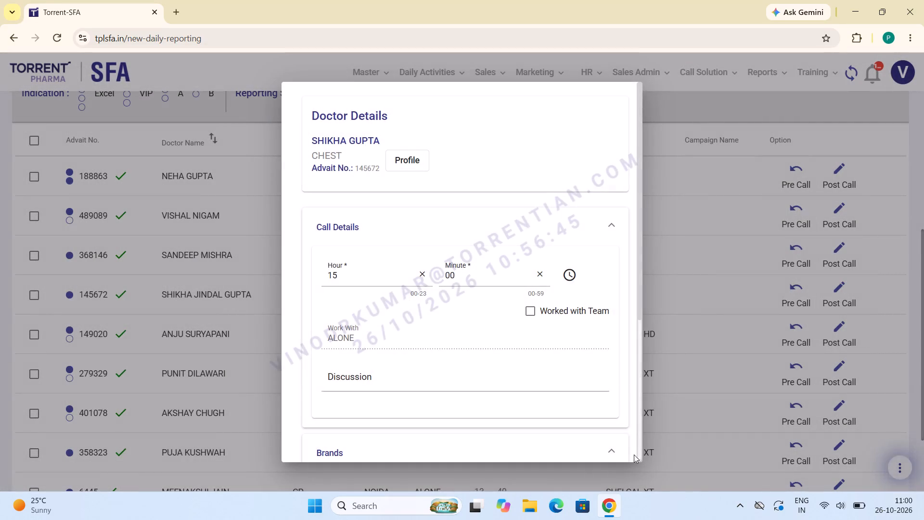
left_click(640, 450)
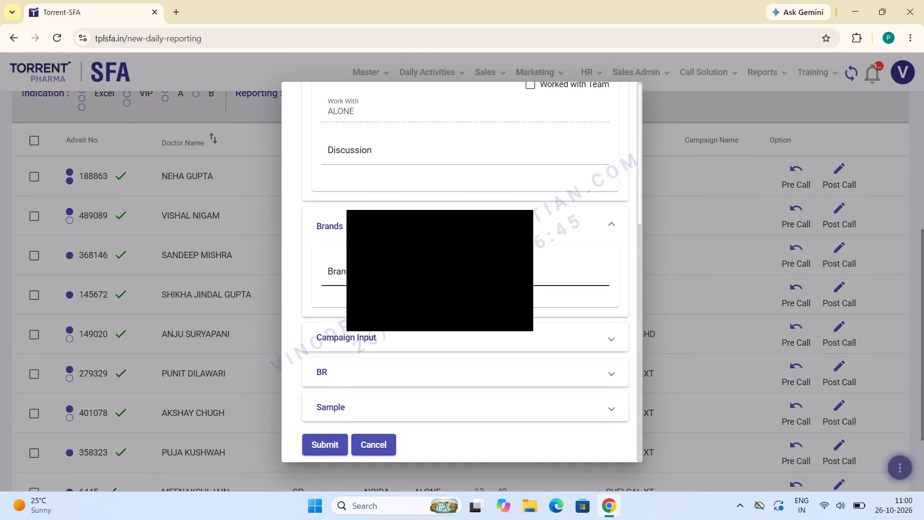
left_click(382, 274)
type("she")
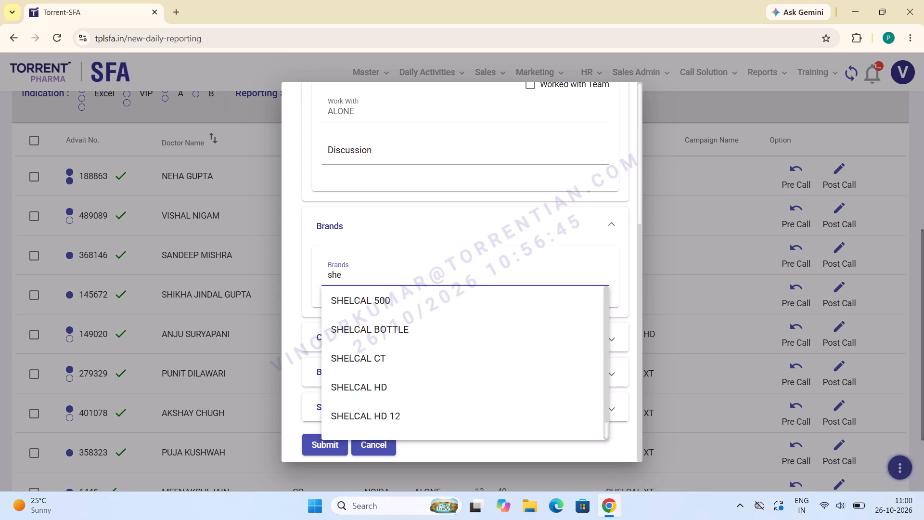
left_click(607, 435)
left_click(439, 416)
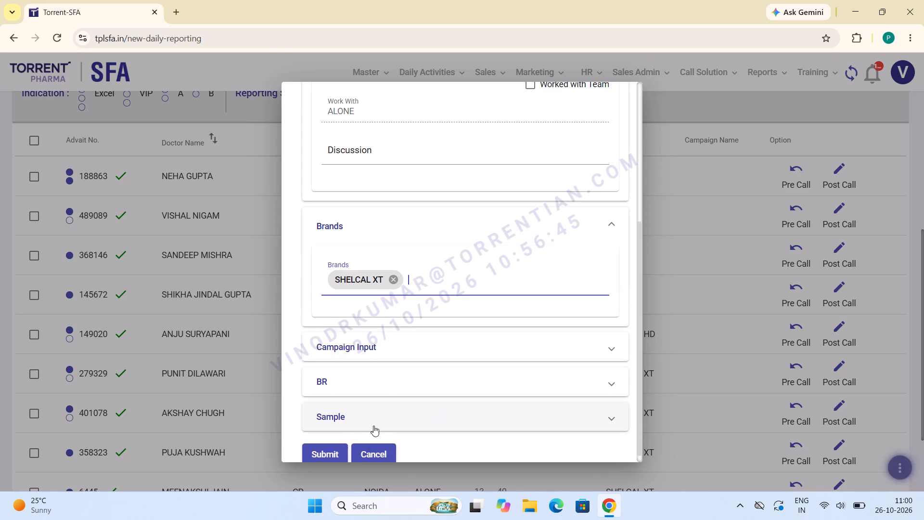
left_click(334, 455)
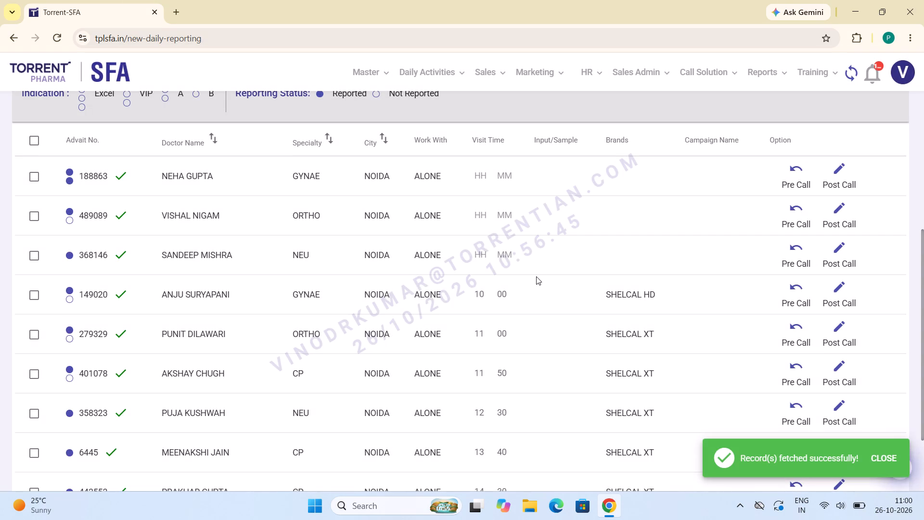
Submit the post-call report for the unreported NEU doctor in the third row with visit time 15:30 and brand SHELCAL XT.
left_click(834, 249)
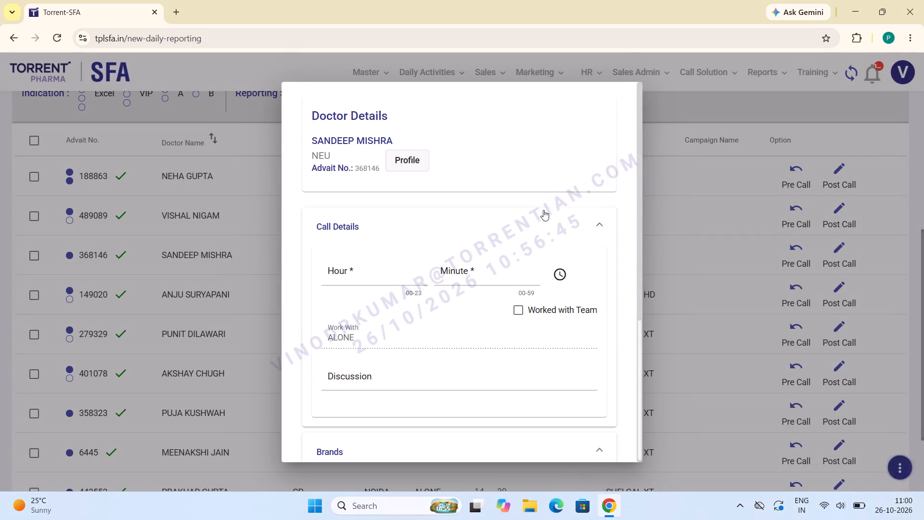
left_click(562, 276)
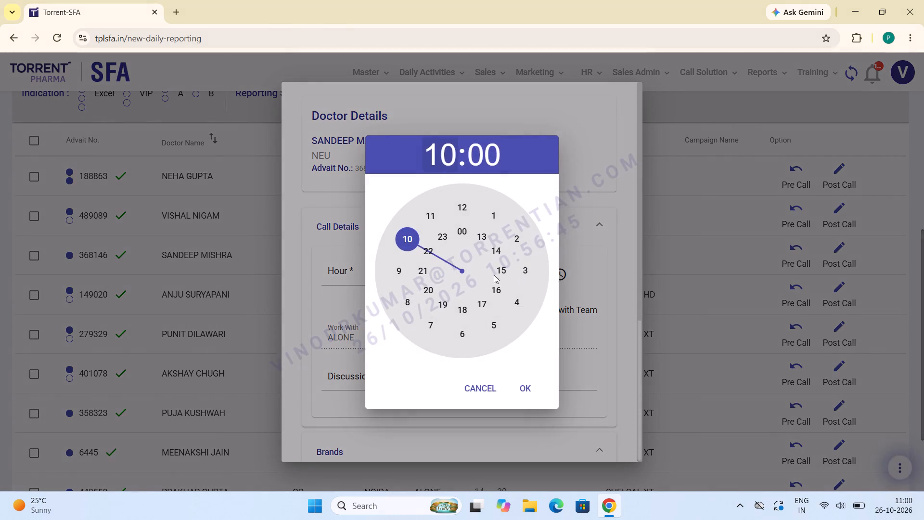
left_click(501, 270)
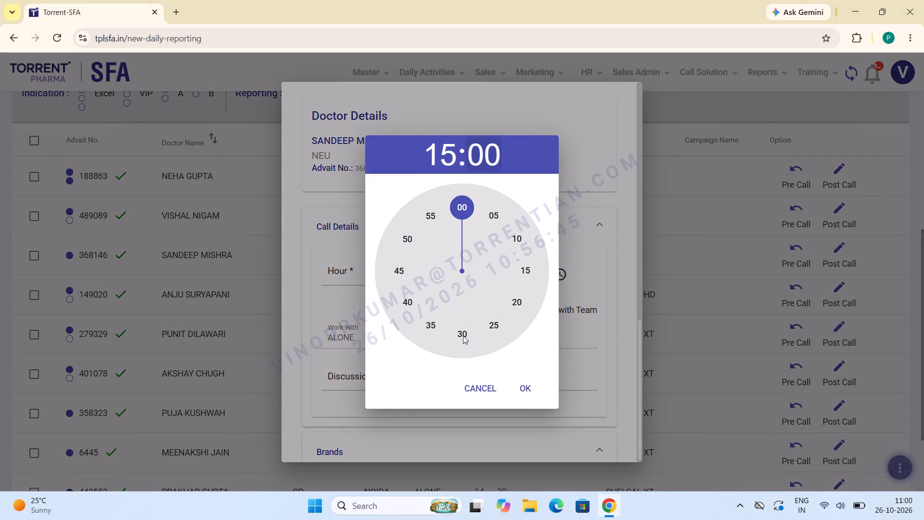
left_click(463, 336)
left_click(528, 389)
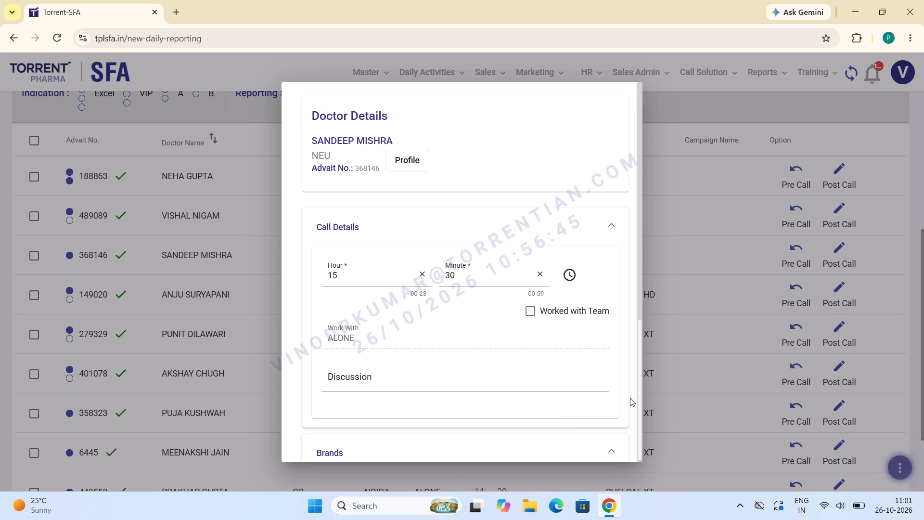
left_click(638, 358)
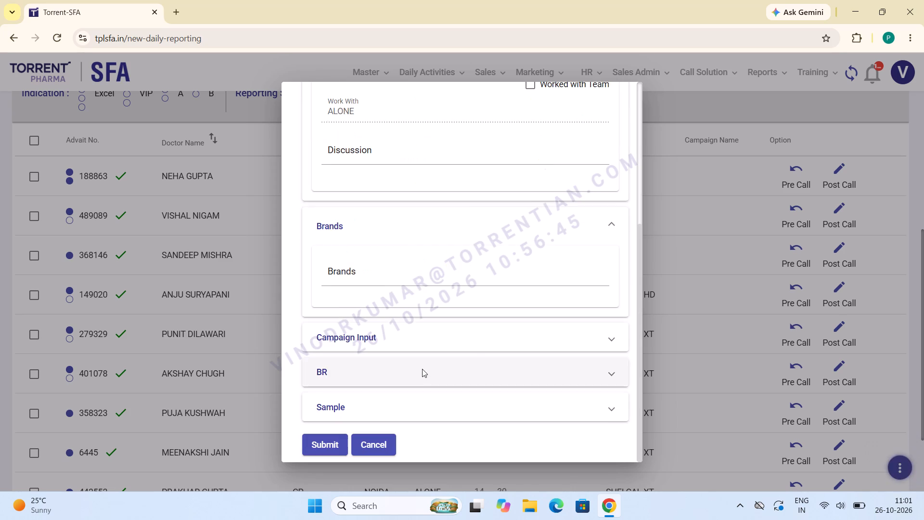
left_click(369, 278)
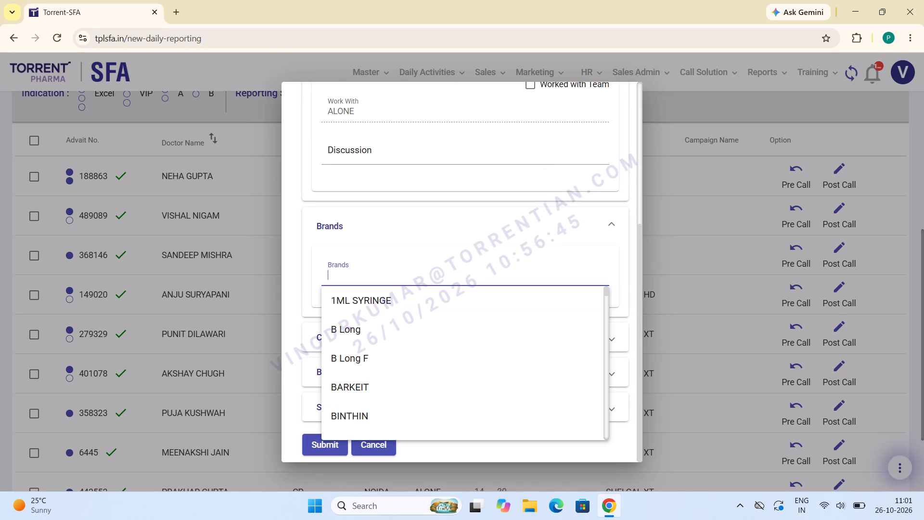
type("she")
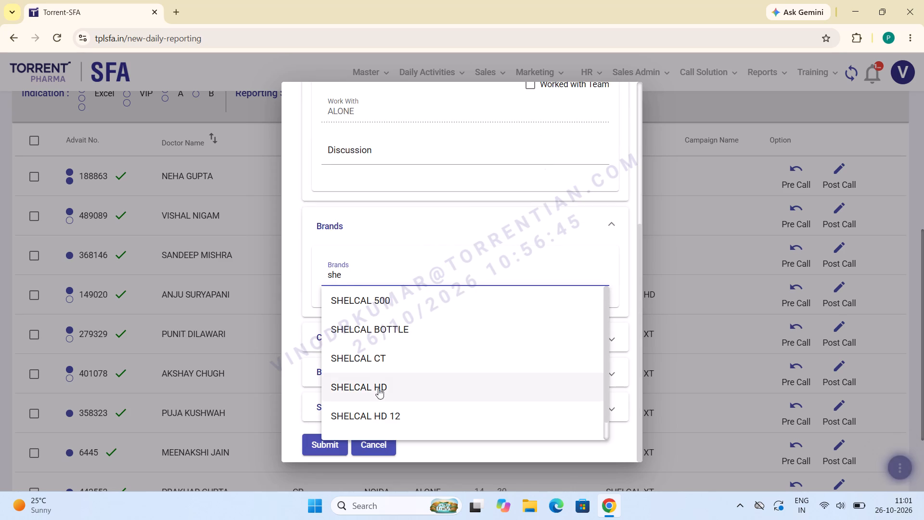
left_click(605, 434)
left_click(393, 420)
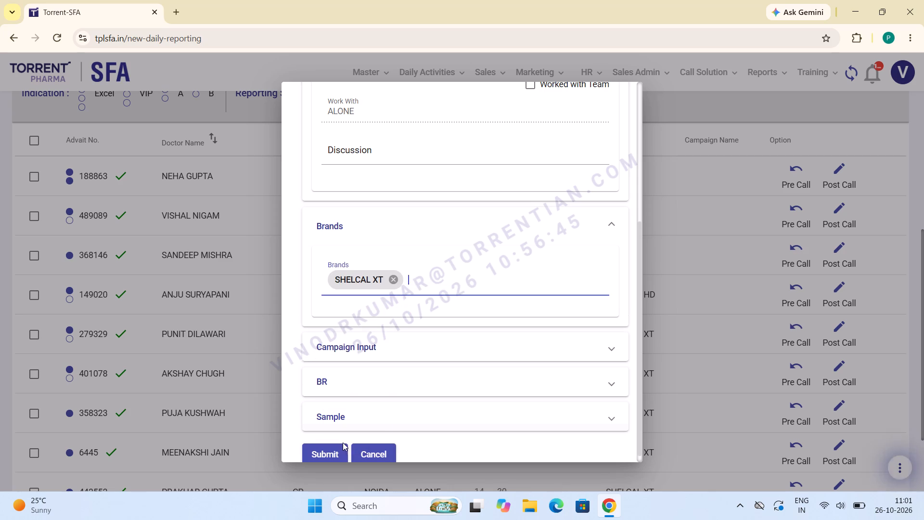
left_click(328, 452)
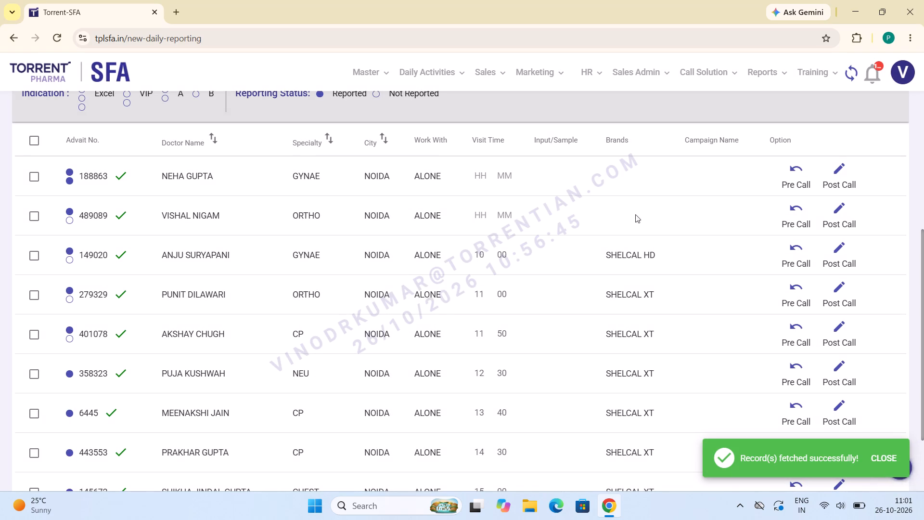
Submit the post-call report for the unreported GYNAE doctor in the first row with visit time 17:30 and brand SHELCAL XT.
left_click(837, 171)
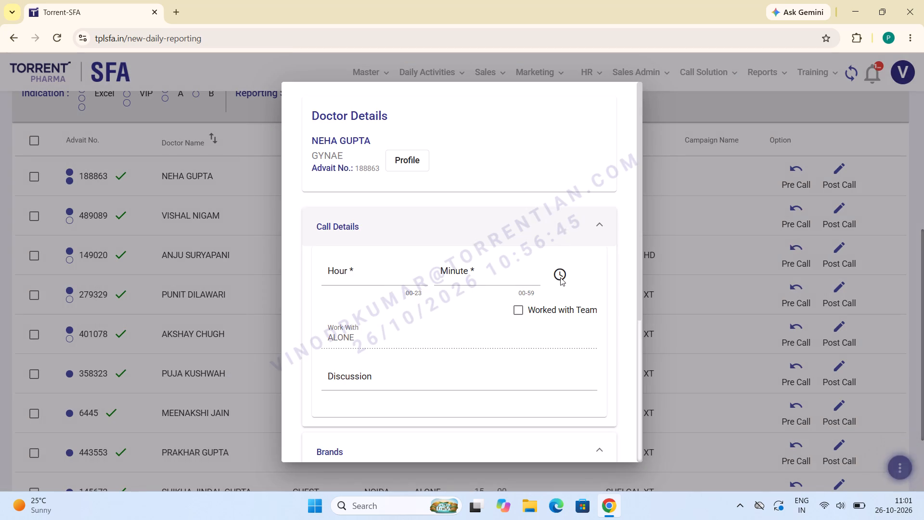
left_click(563, 273)
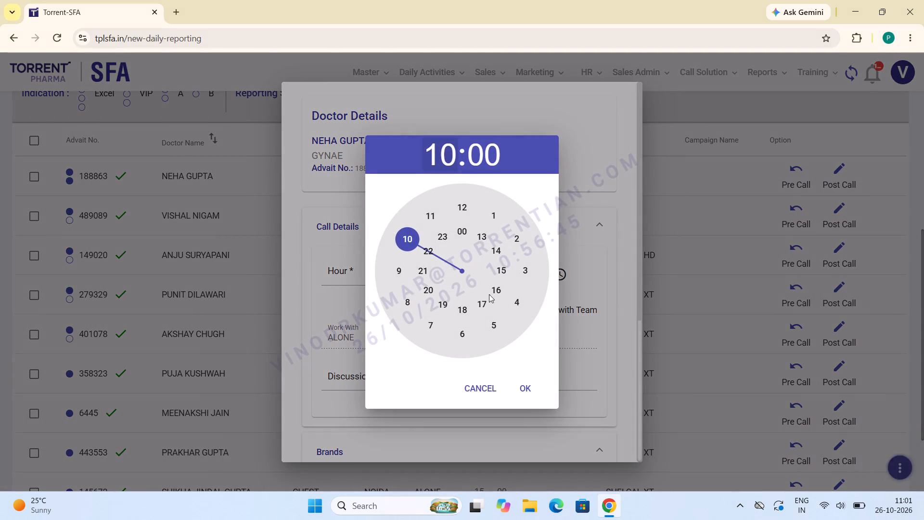
left_click(481, 305)
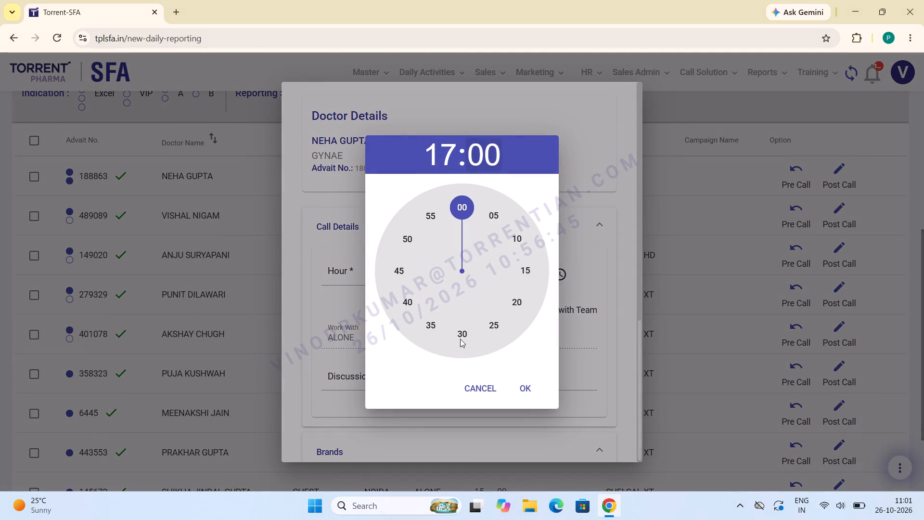
left_click(461, 337)
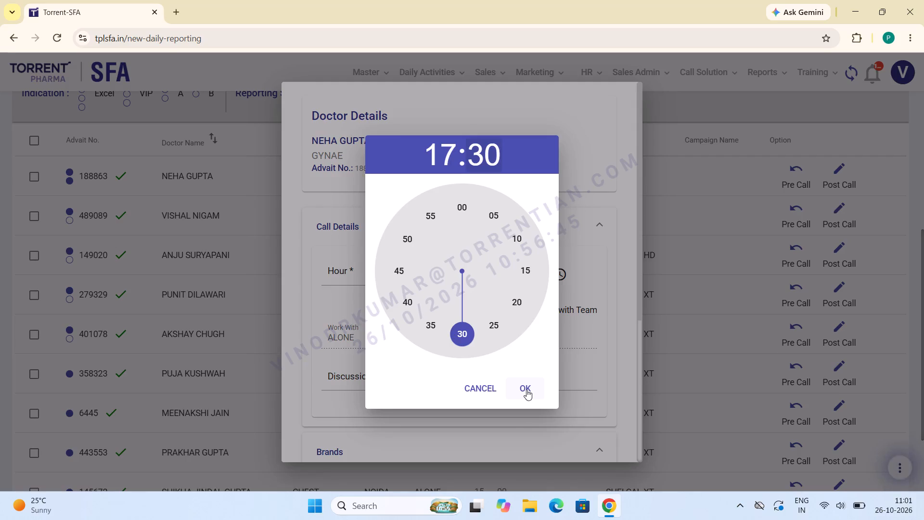
left_click(527, 388)
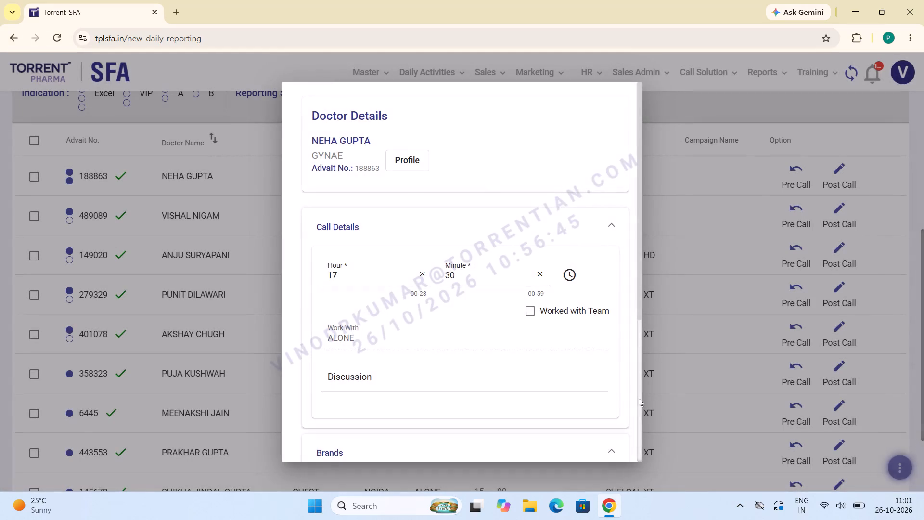
left_click(640, 377)
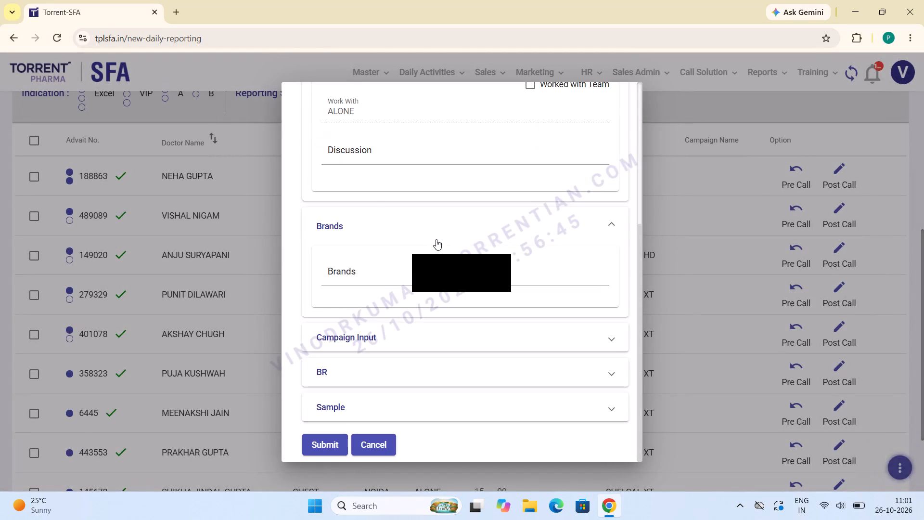
left_click(388, 276)
type("she")
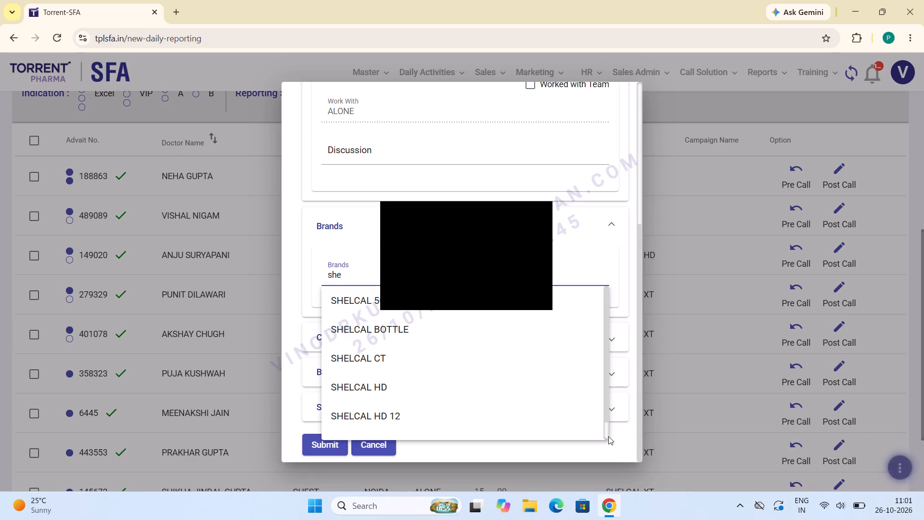
left_click(606, 434)
left_click(408, 416)
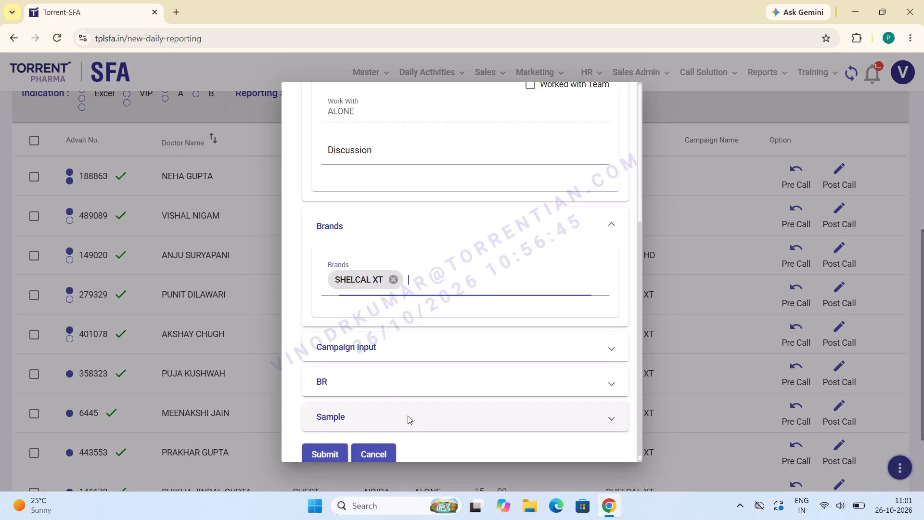
left_click(331, 453)
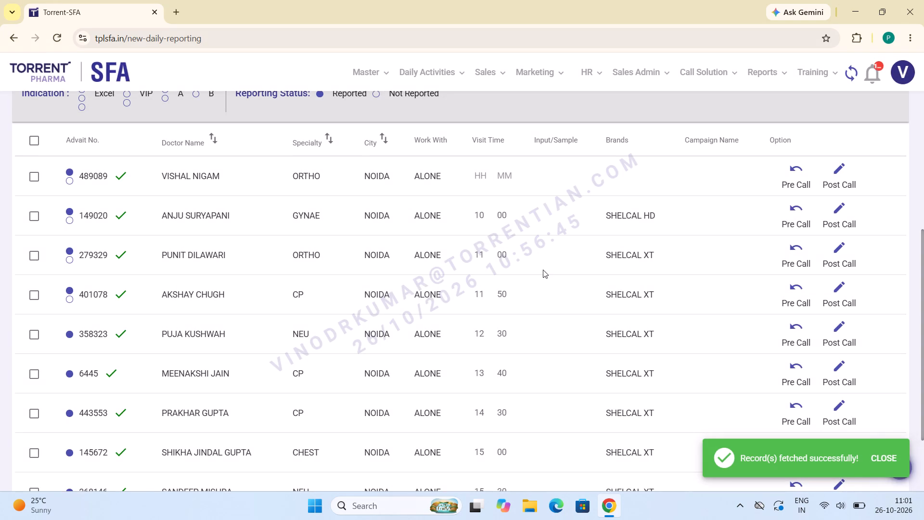
Submit the post-call report for the unreported ORTHO doctor in the first row with visit time 18:00 and brand SHELCAL XT.
left_click(836, 172)
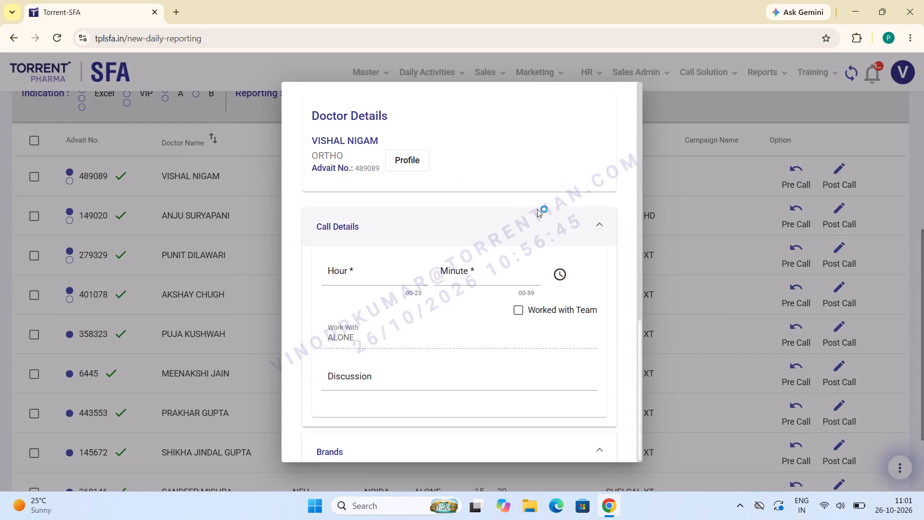
left_click(559, 274)
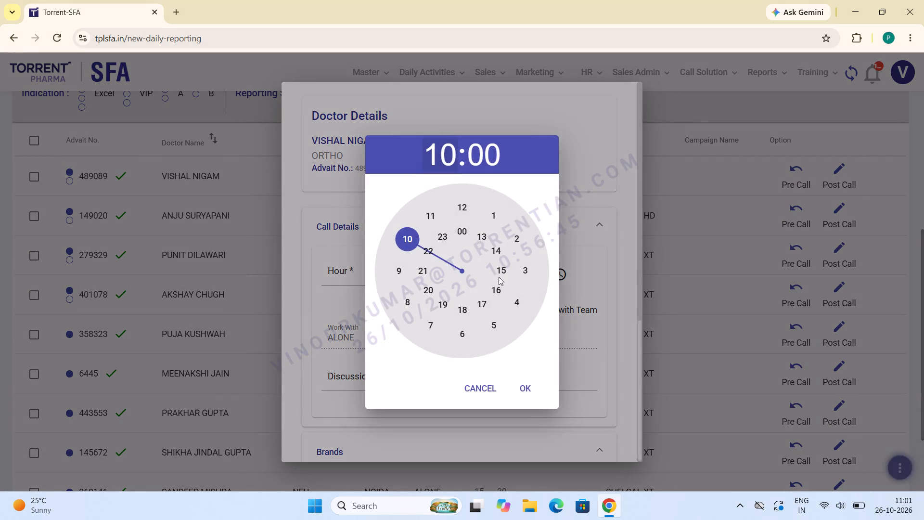
left_click(463, 311)
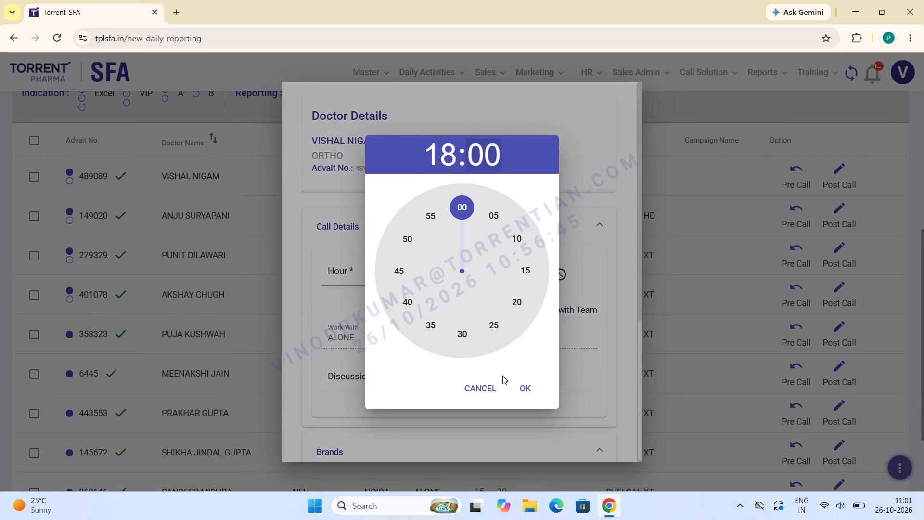
left_click(522, 386)
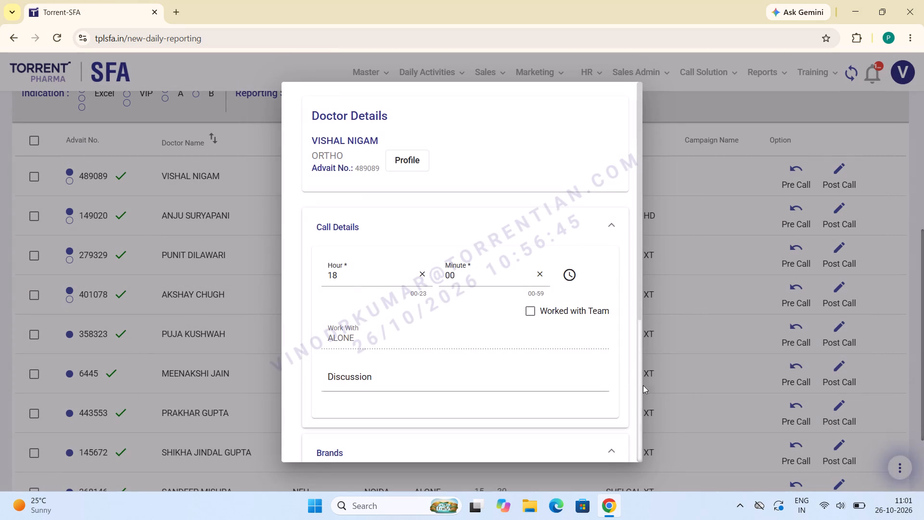
left_click(637, 400)
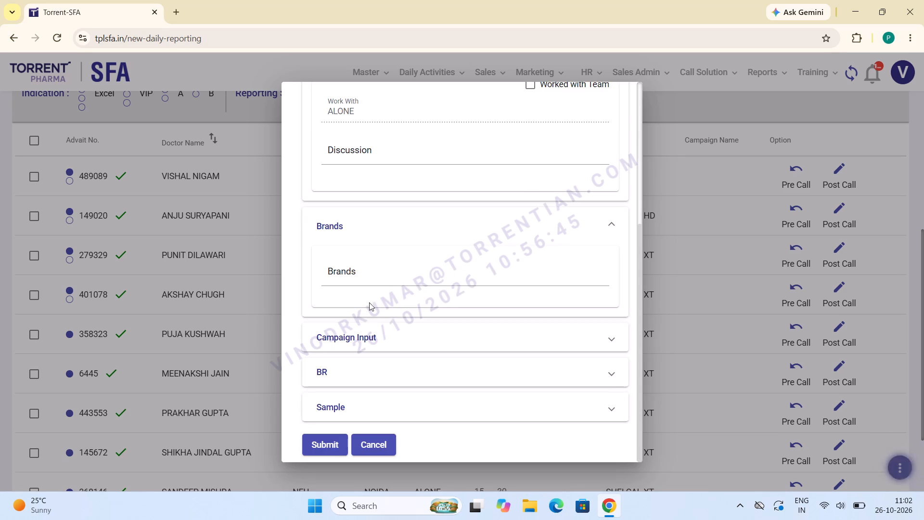
left_click(355, 274)
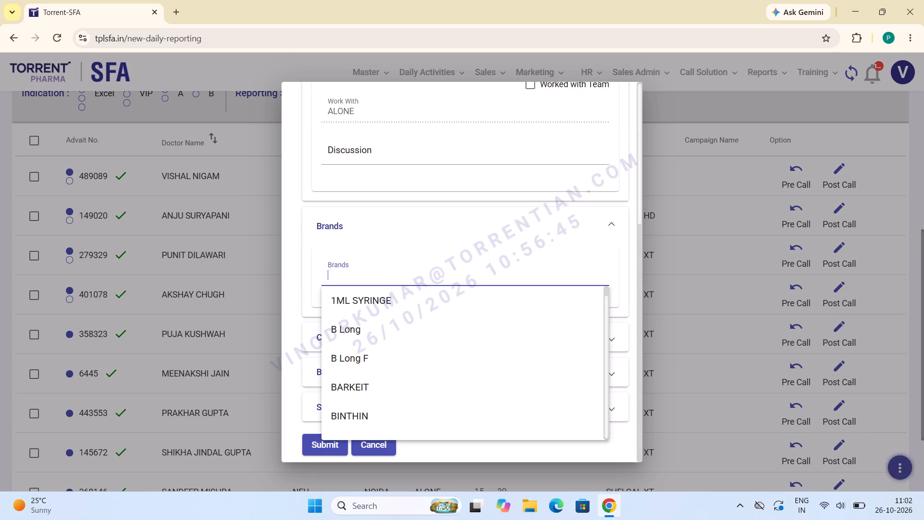
type("she")
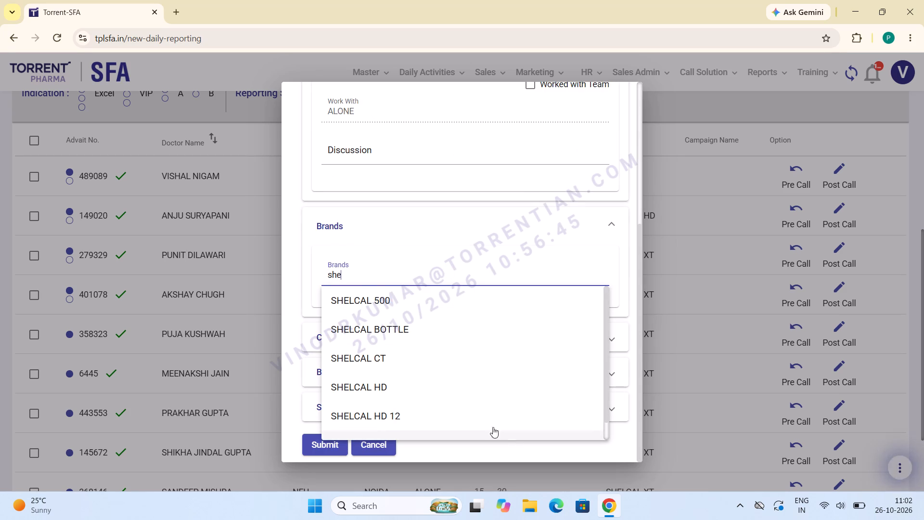
left_click(607, 433)
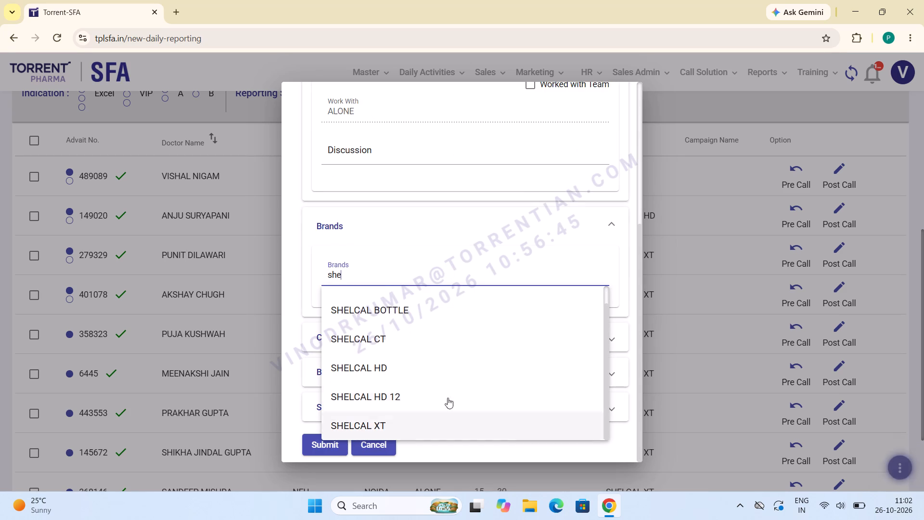
left_click(381, 426)
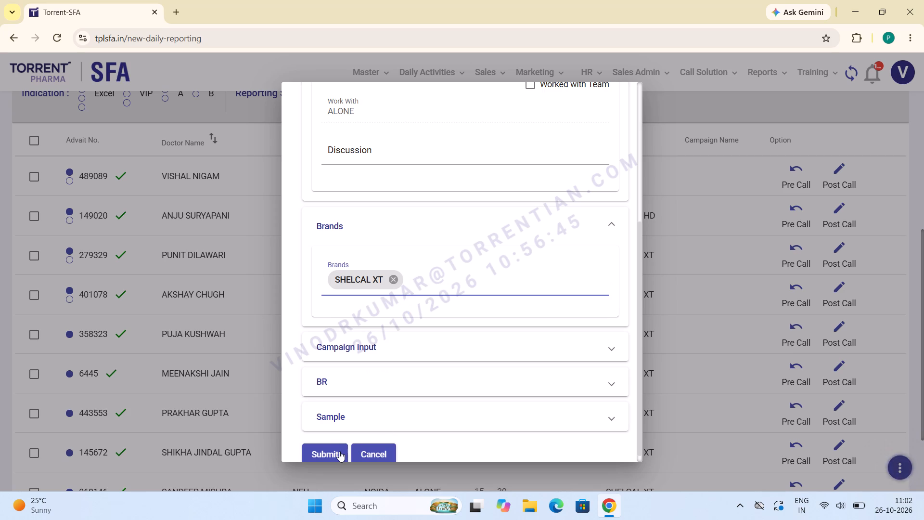
left_click(339, 451)
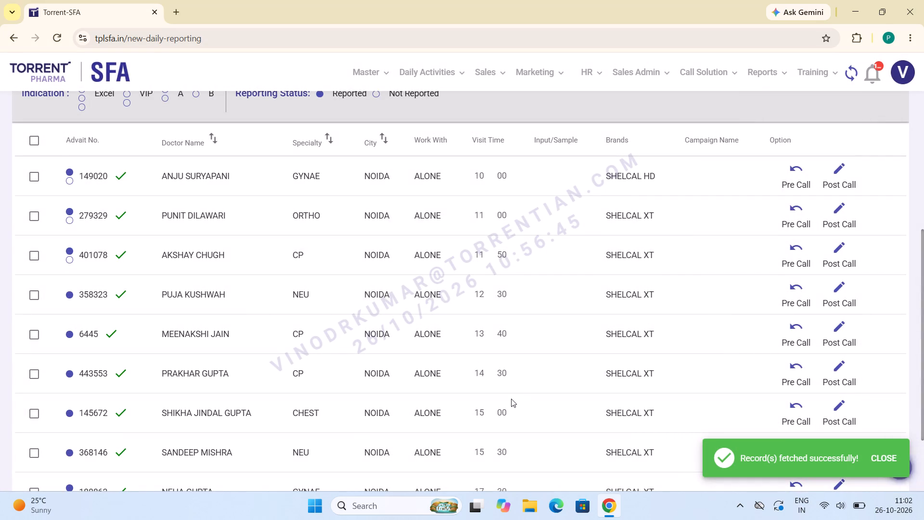
Review the reported doctors list to its end, checking each doctor's visit time and brand.
key("Down")
key("Down")
key("Down")
key("Down")
key("Down")
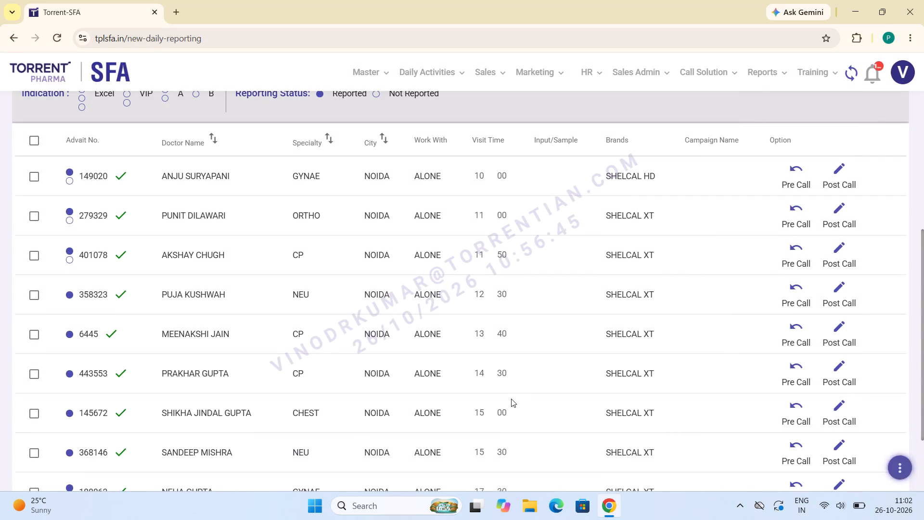
left_click(592, 287)
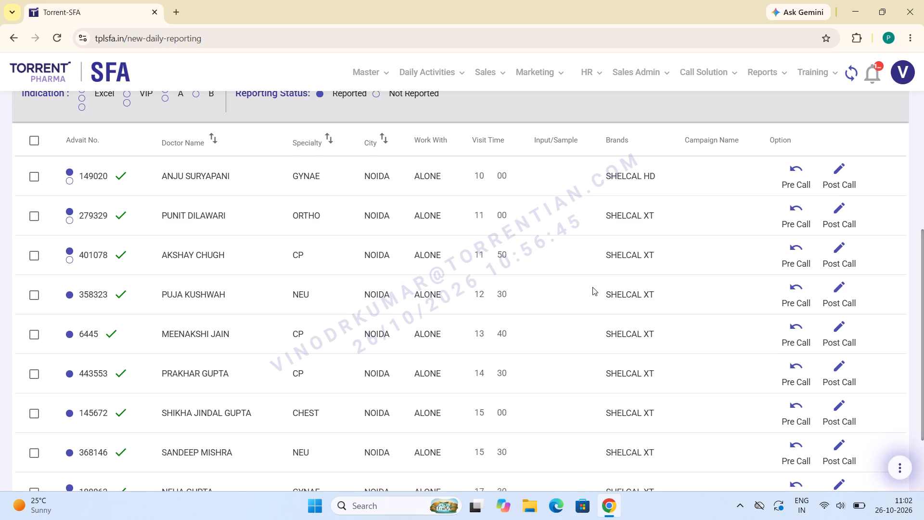
key("Down")
key("Down")
key("Down")
key("Down")
key("Down")
key("Down")
key("Down")
key("Down")
key("Down")
key("Down")
key("Down")
key("Down")
key("Down")
key("Down")
key("Down")
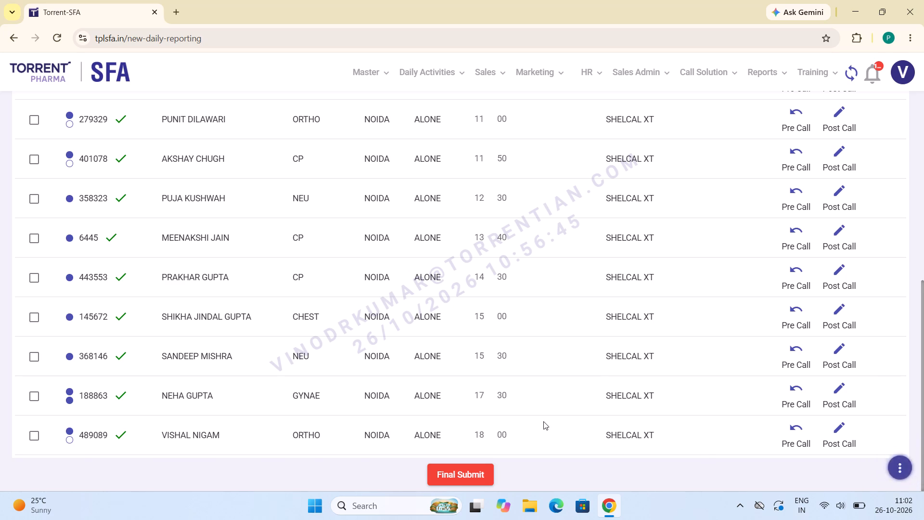
Go to chemist reporting for this daily report and submit KRISHNA MEDICOS, NOIDA as a visited chemist.
left_click(905, 469)
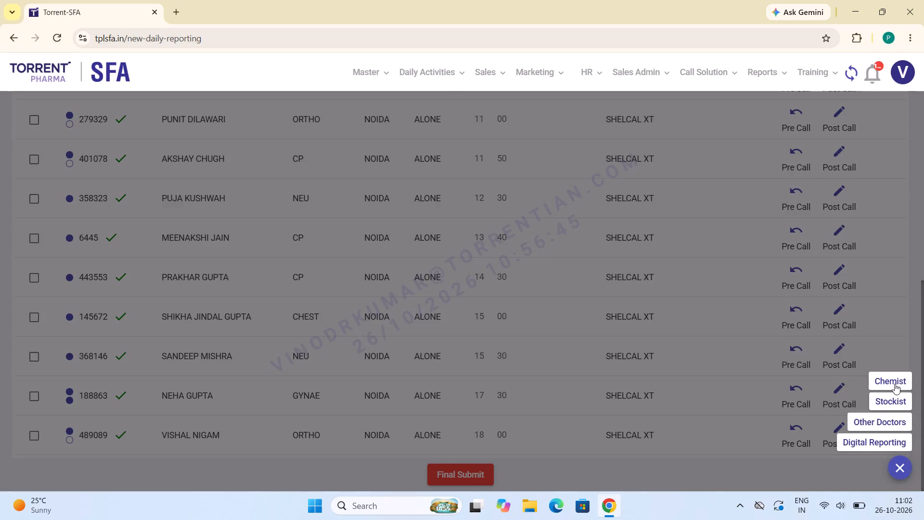
left_click(894, 384)
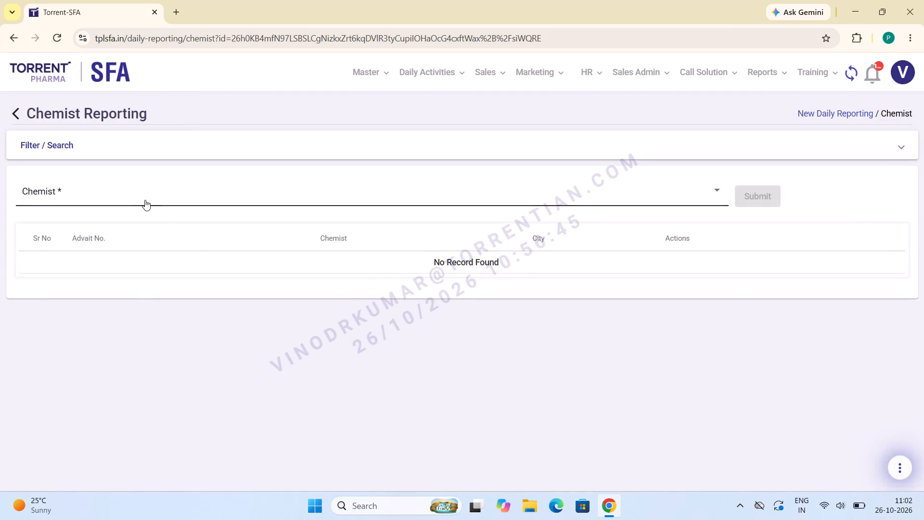
left_click(145, 200)
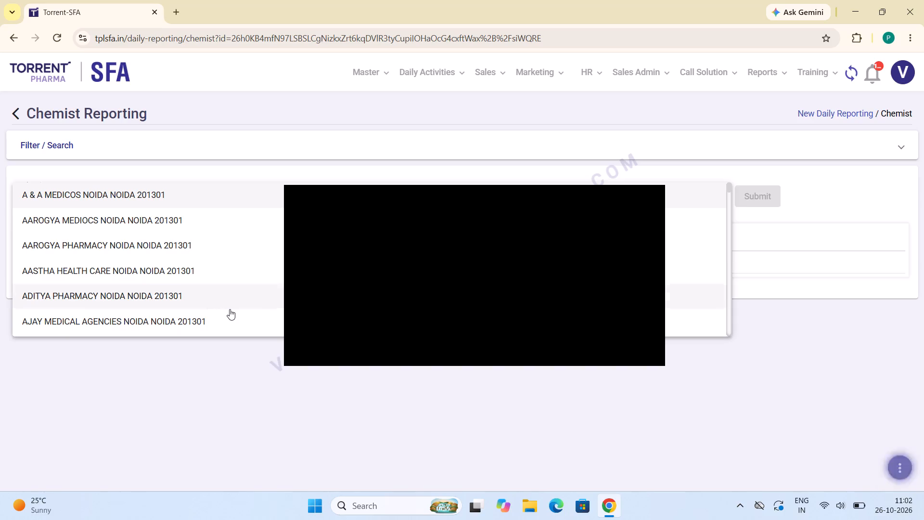
key("Down")
key("Down")
key("Down")
key("Down")
key("Down")
key("Down")
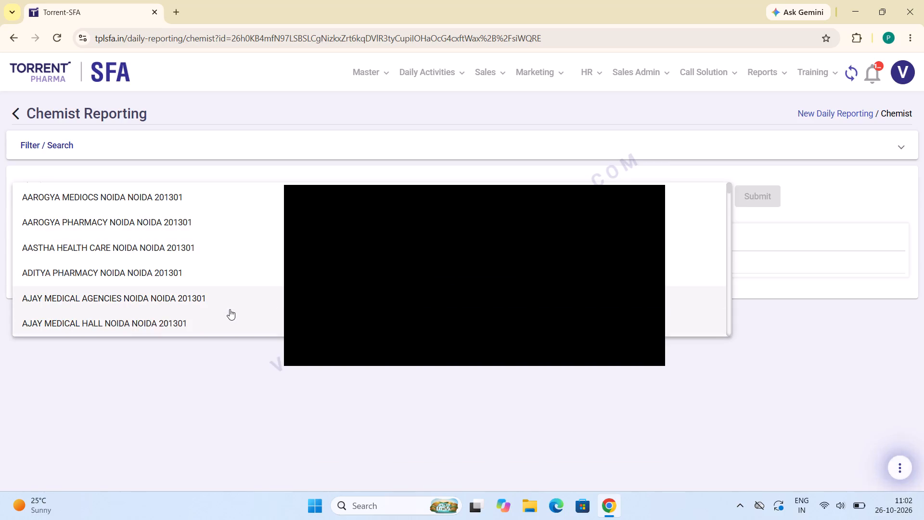
key("Down")
key("Down")
key("Down")
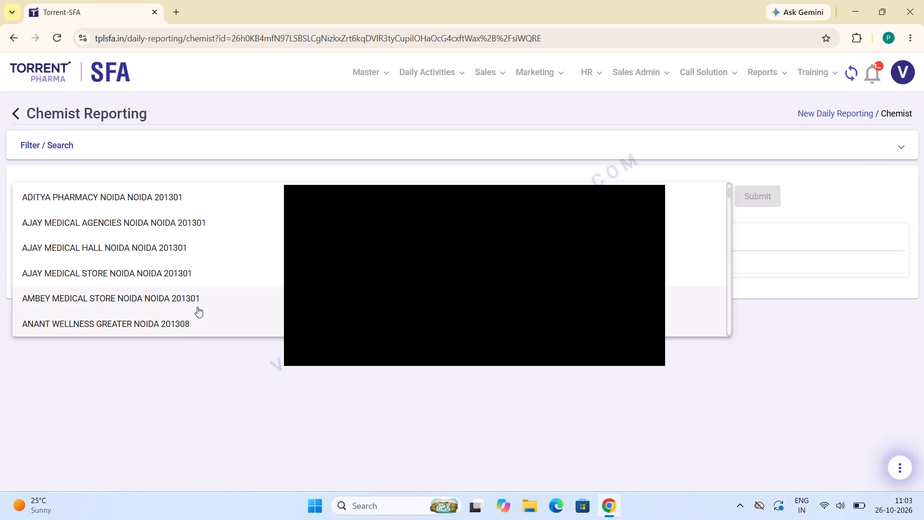
type("kri")
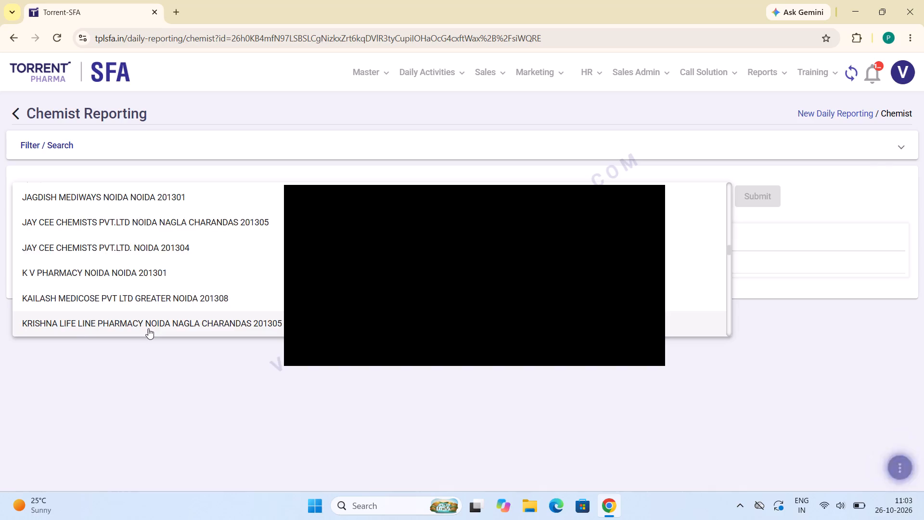
key("Down")
key("Down")
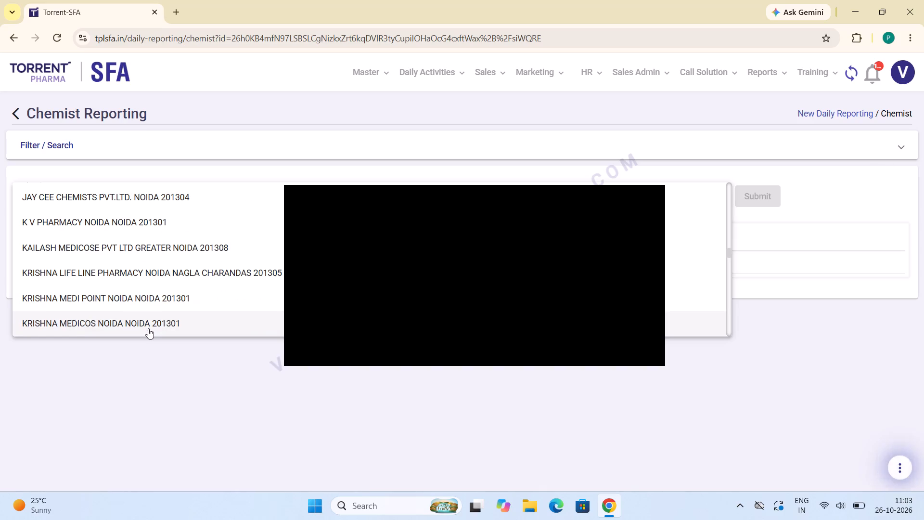
left_click(148, 328)
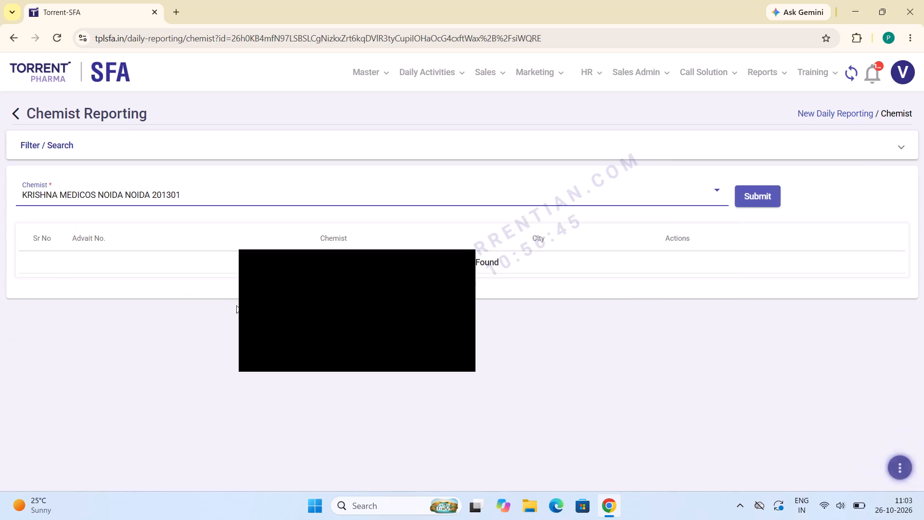
left_click(754, 207)
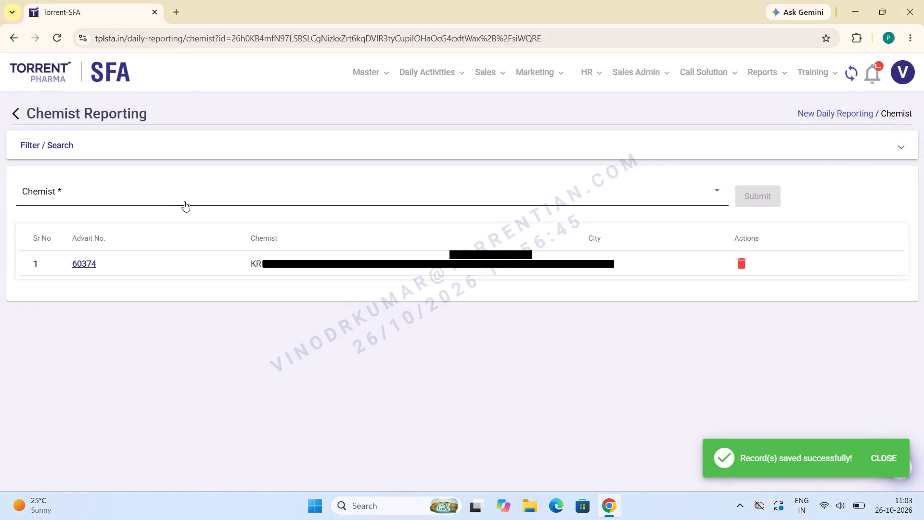
Submit CLASSIC PHARMACY, NOIDA as the second chemist in the chemist report.
left_click(182, 201)
type("cl")
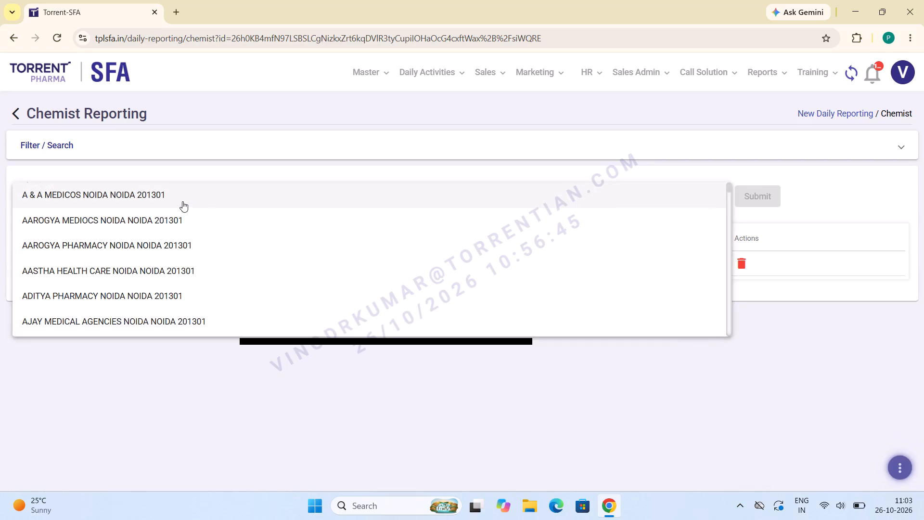
left_click(129, 327)
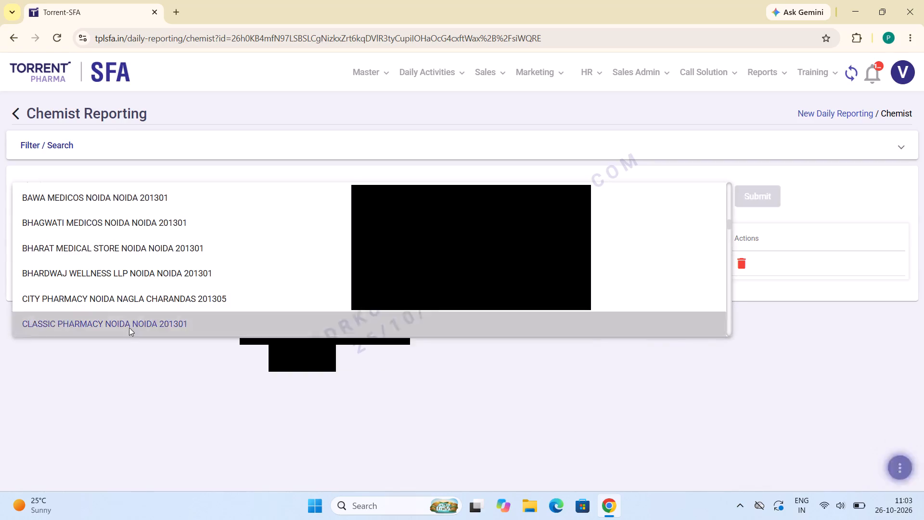
left_click(755, 190)
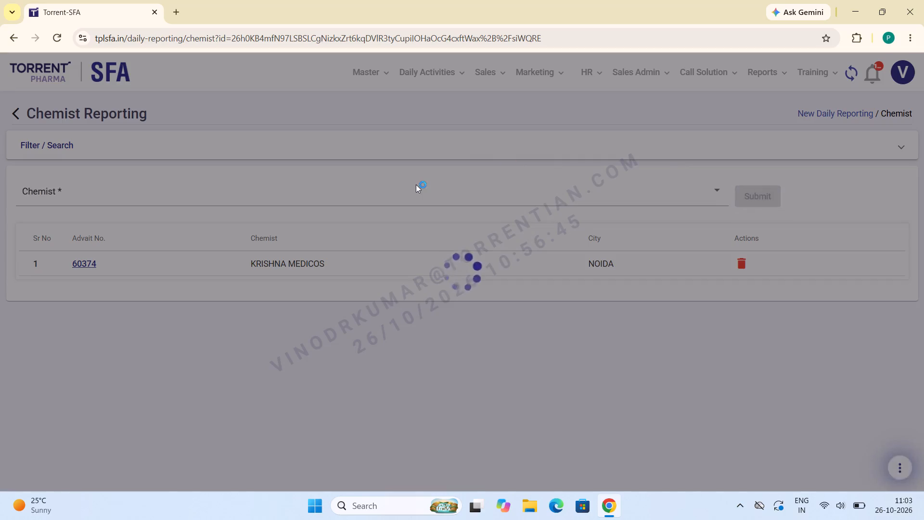
Submit SOUL PHARMACY, NOIDA as the third chemist in the chemist report.
left_click(224, 199)
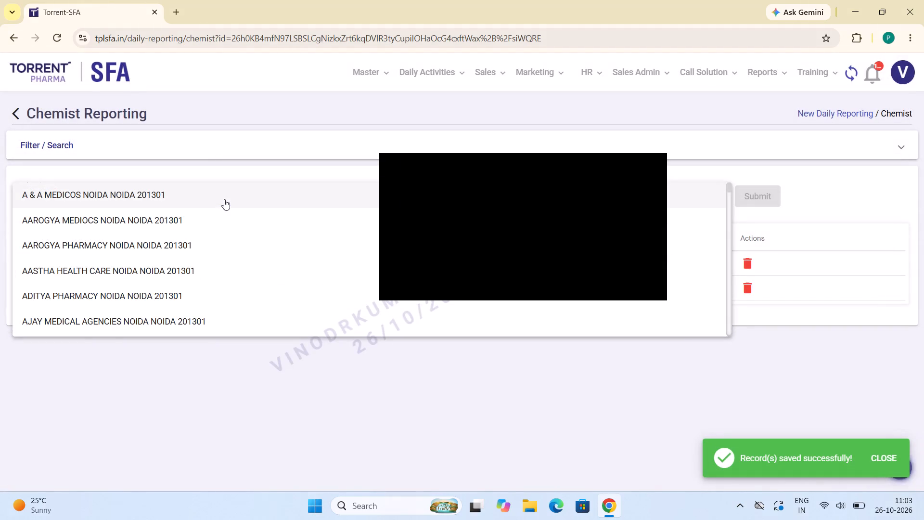
type("soul")
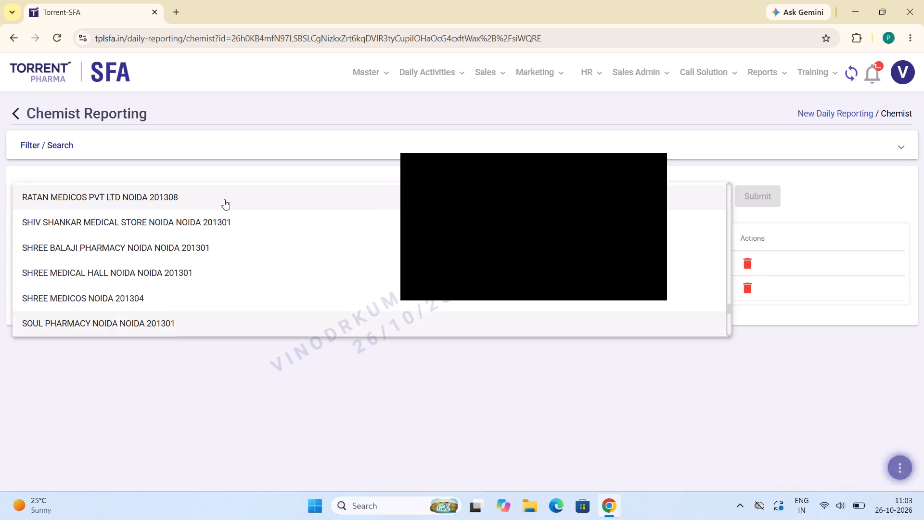
left_click(109, 323)
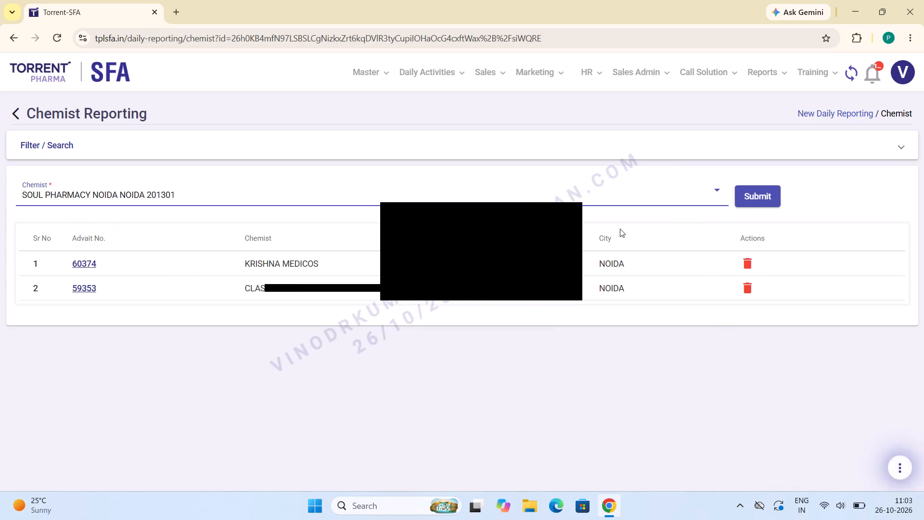
left_click(762, 196)
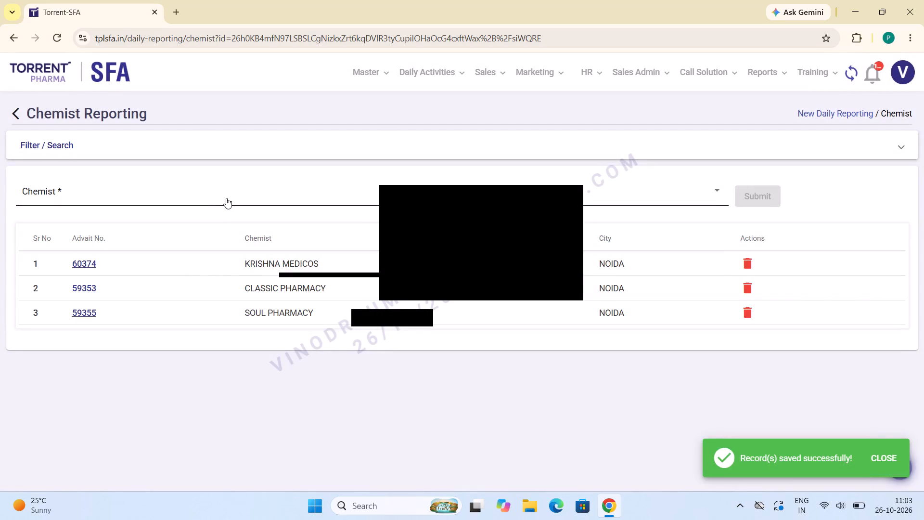
Submit PILLS & MORE, NOIDA as the fourth chemist in the chemist report.
left_click(226, 198)
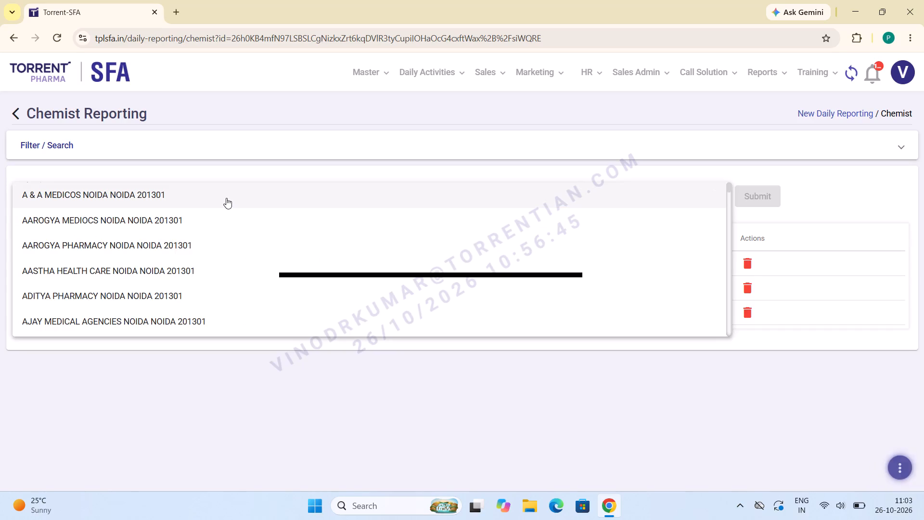
type("pill")
left_click(142, 322)
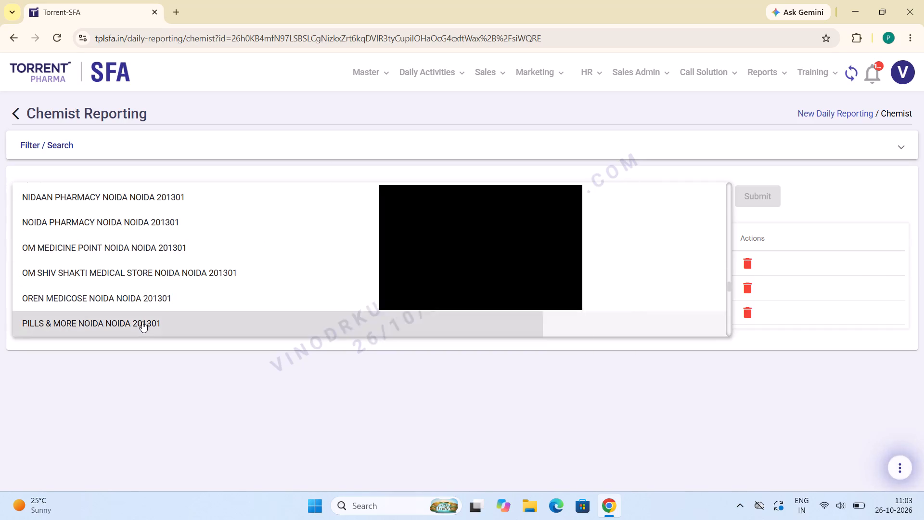
left_click(756, 189)
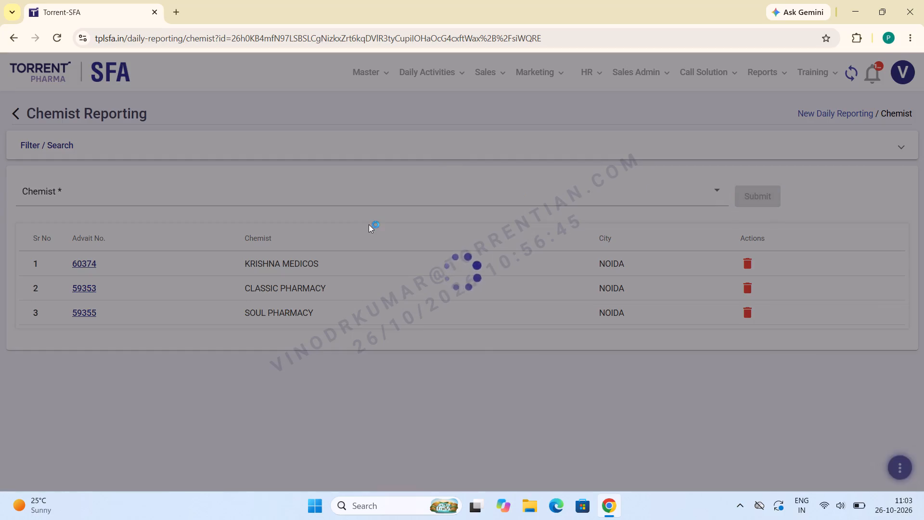
Submit THE MEDICURE CHEMISTS, NOIDA as the fifth chemist in the chemist report.
left_click(229, 194)
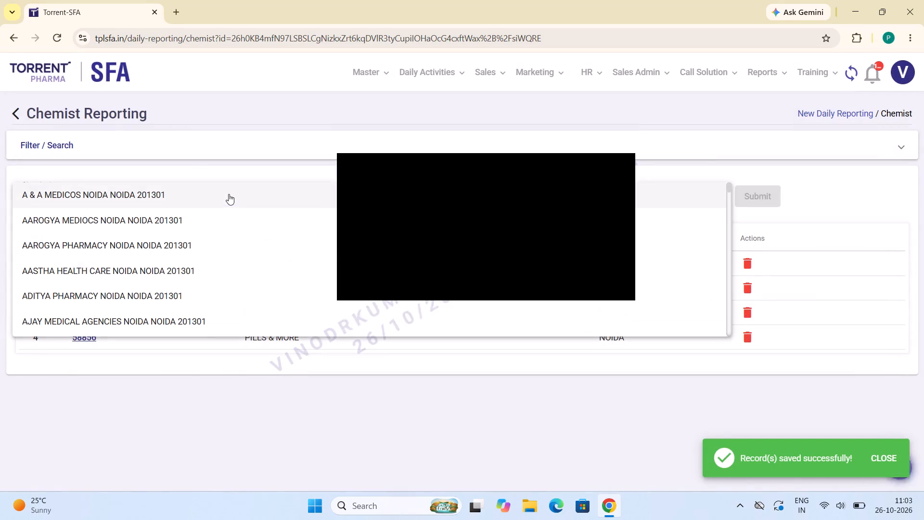
type("th")
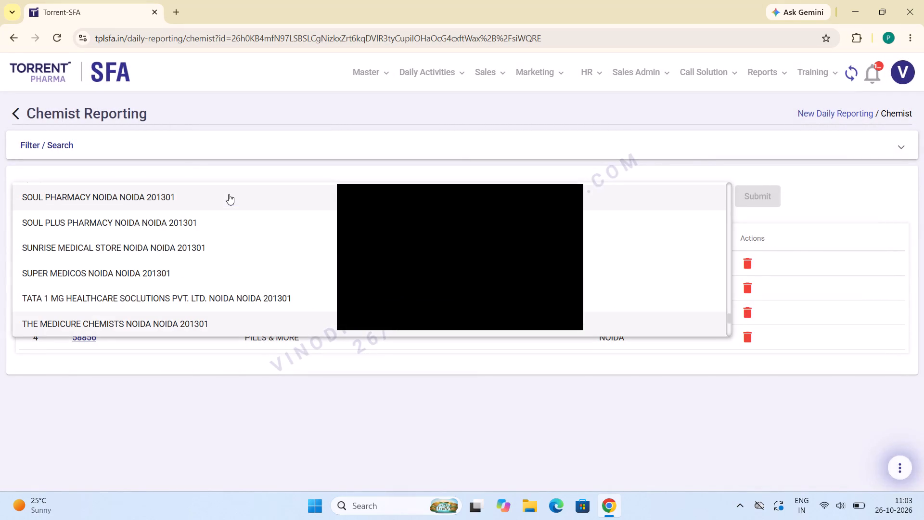
left_click(177, 324)
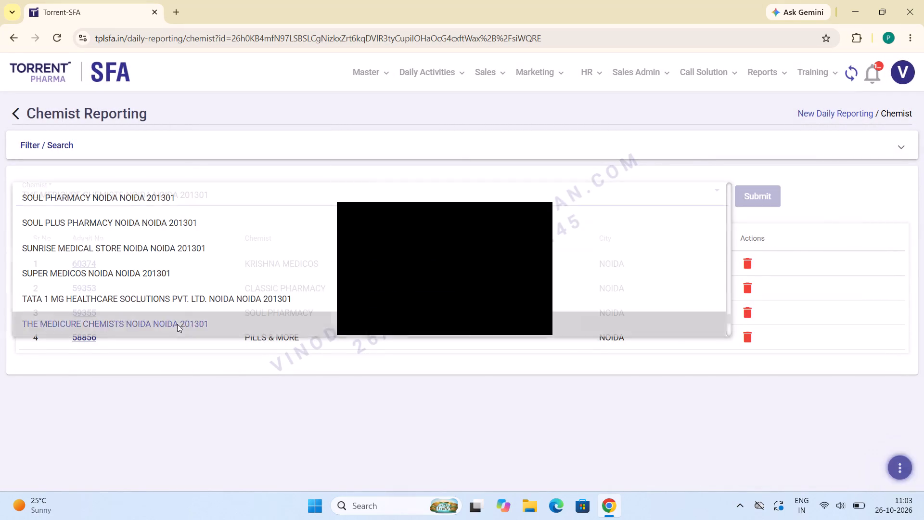
left_click(761, 203)
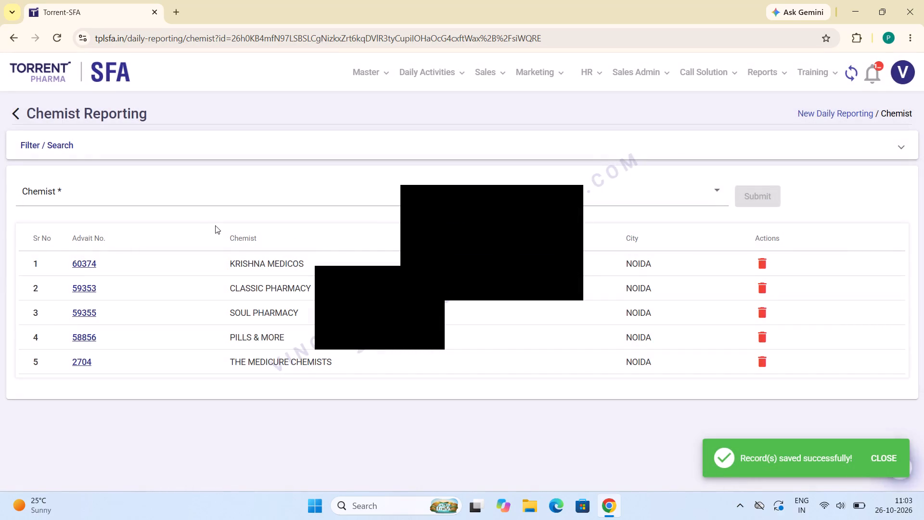
Submit TRINITY PHARMACY, NOIDA as the sixth chemist in the chemist report.
left_click(206, 200)
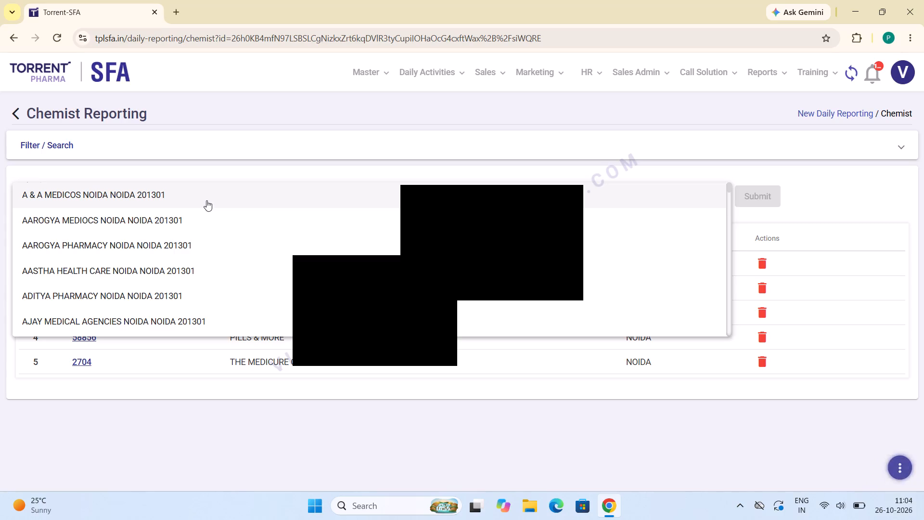
type("tr")
key("i")
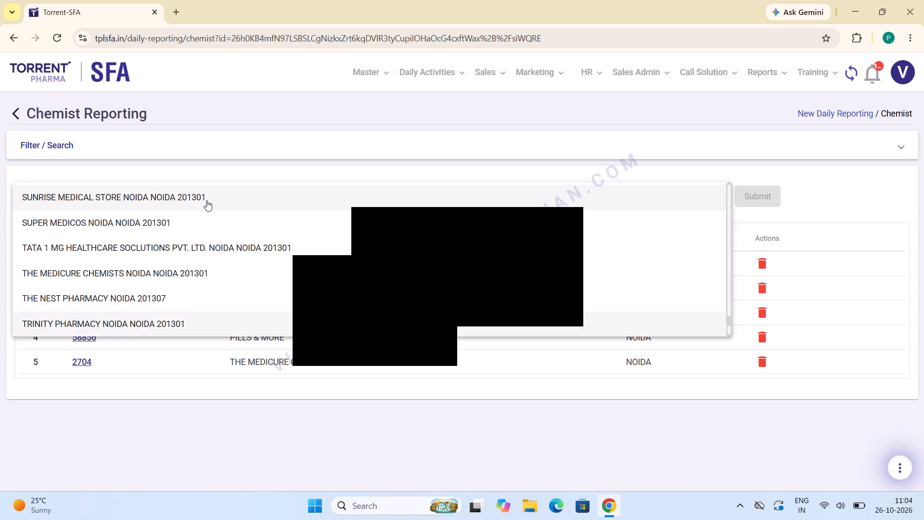
left_click(157, 319)
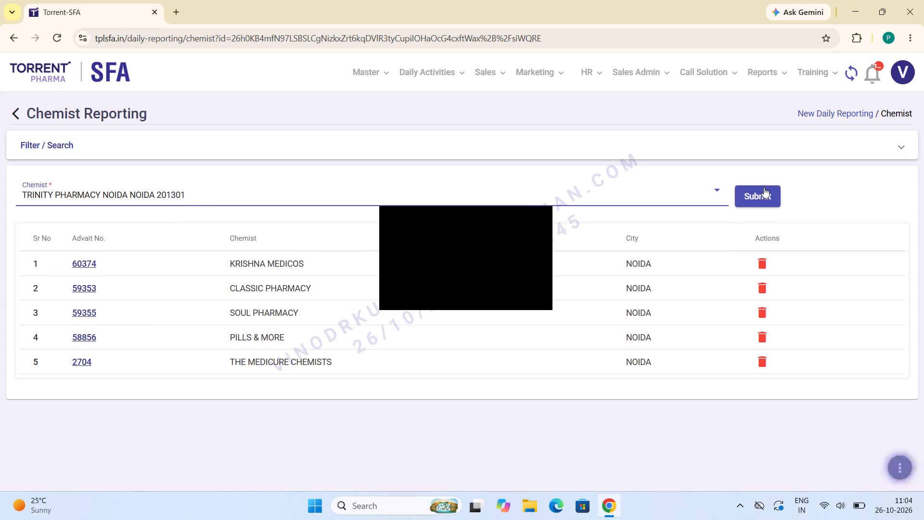
left_click(764, 187)
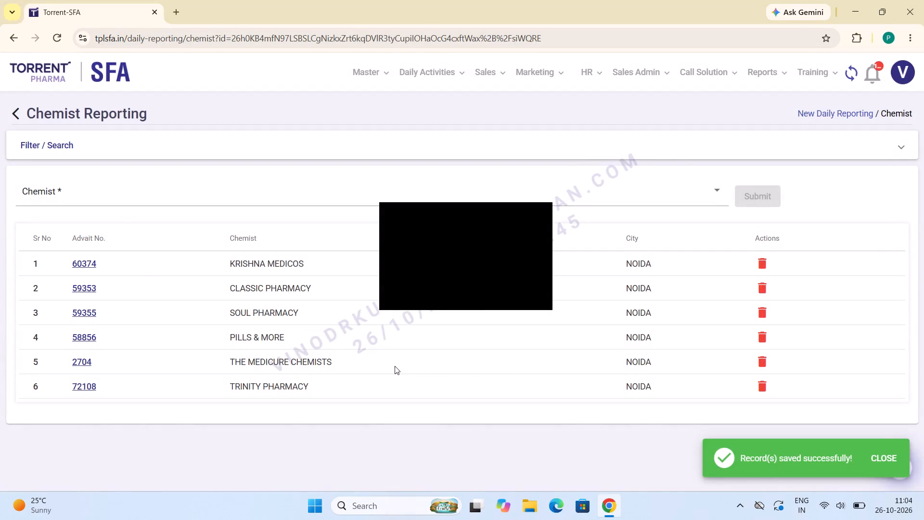
left_click(542, 472)
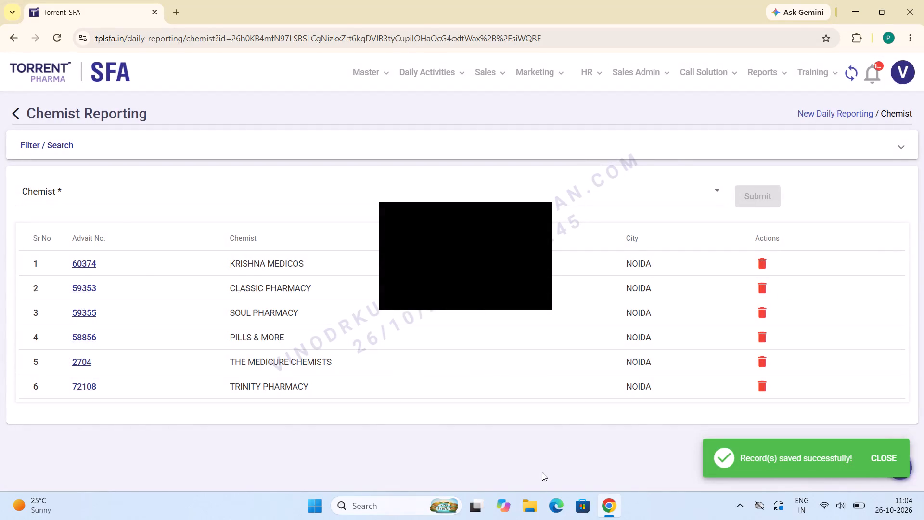
Return to New Daily Reporting and load the Field report for 21/10/2026.
left_click(828, 112)
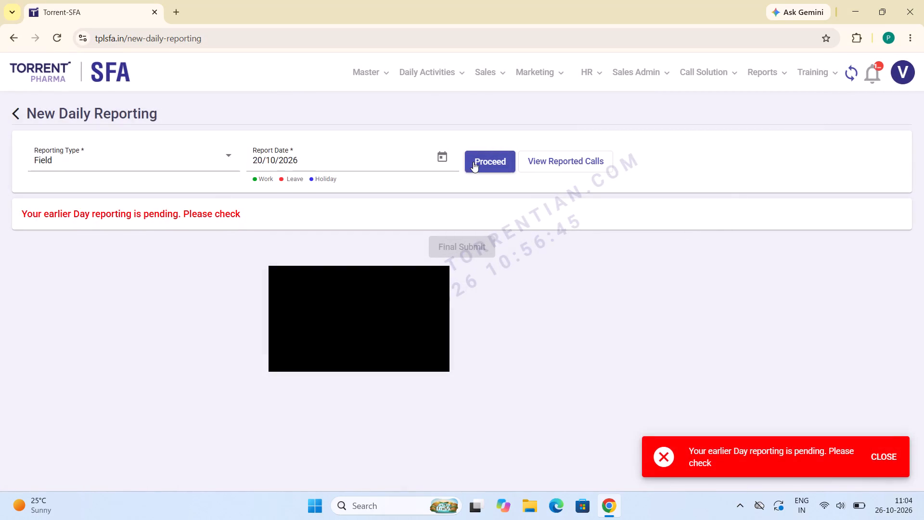
left_click(441, 156)
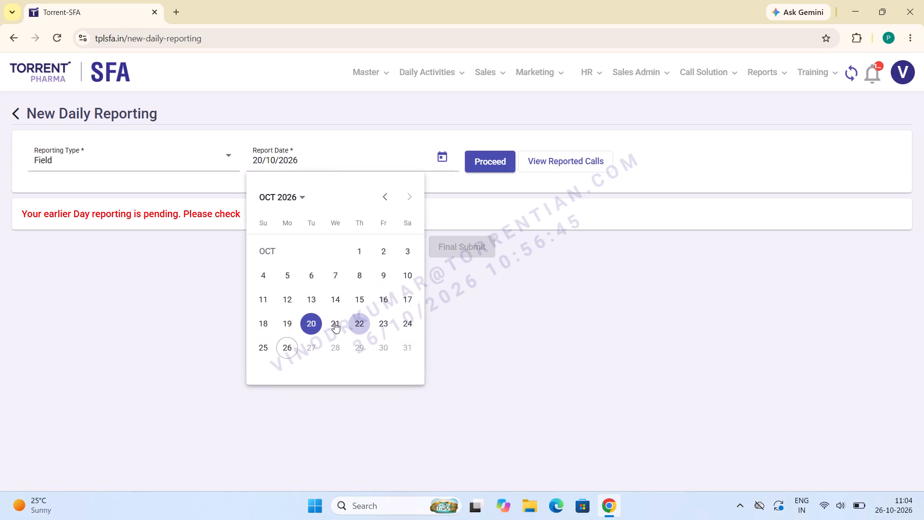
left_click(334, 323)
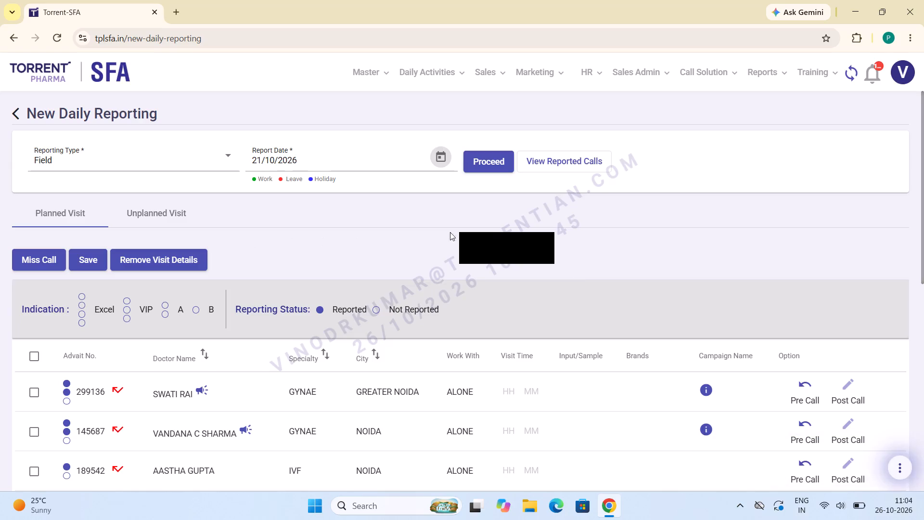
Start the final submission of the 21/10/2026 field report and confirm it.
left_click(576, 339)
key("Down")
key("Down")
key("Down")
key("Down")
key("Down")
key("Down")
key("Down")
key("Down")
key("Down")
key("Down")
key("Down")
key("Down")
key("Down")
key("Down")
key("Down")
key("Down")
key("Down")
key("Down")
key("Down")
key("Down")
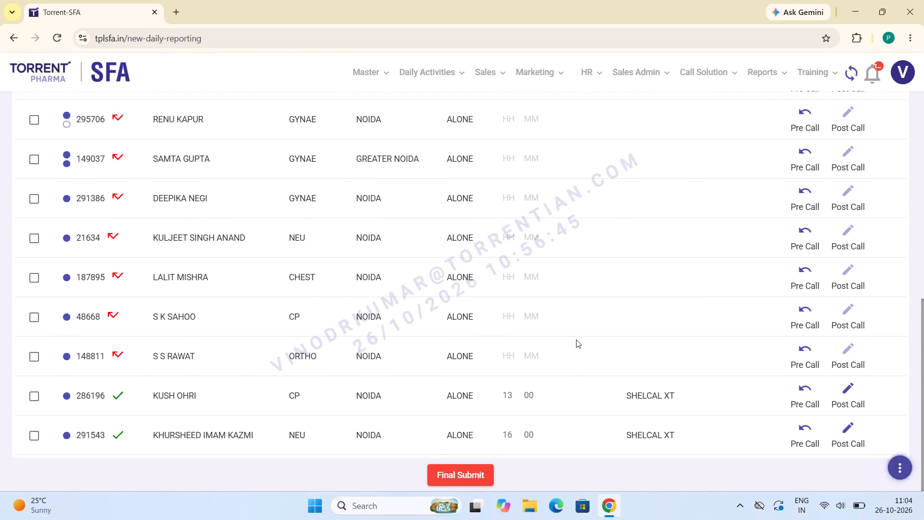
left_click(459, 475)
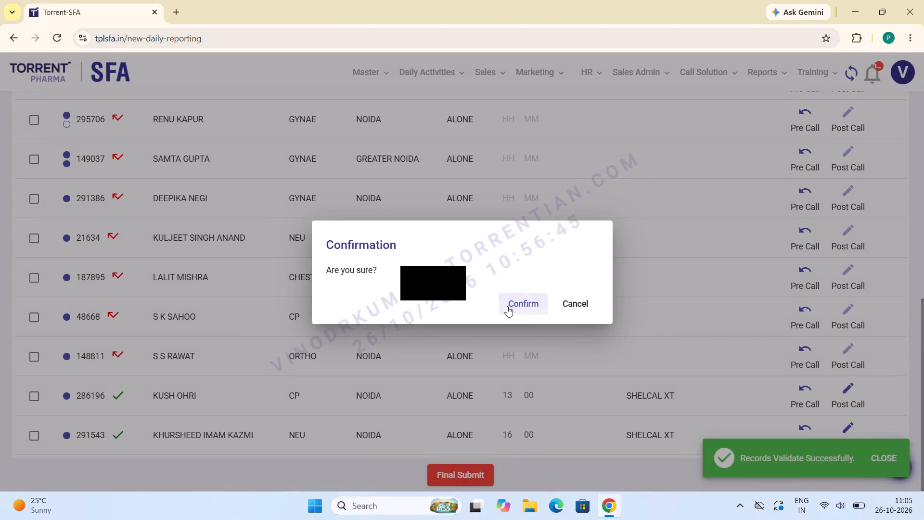
left_click(511, 305)
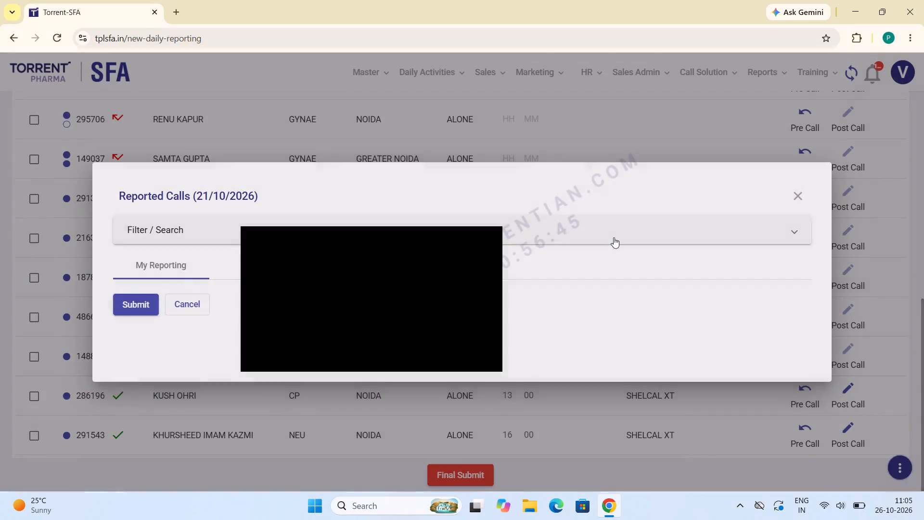
Review the reported doctor calls and chemists for 21/10/2026 and submit them.
left_click(602, 245)
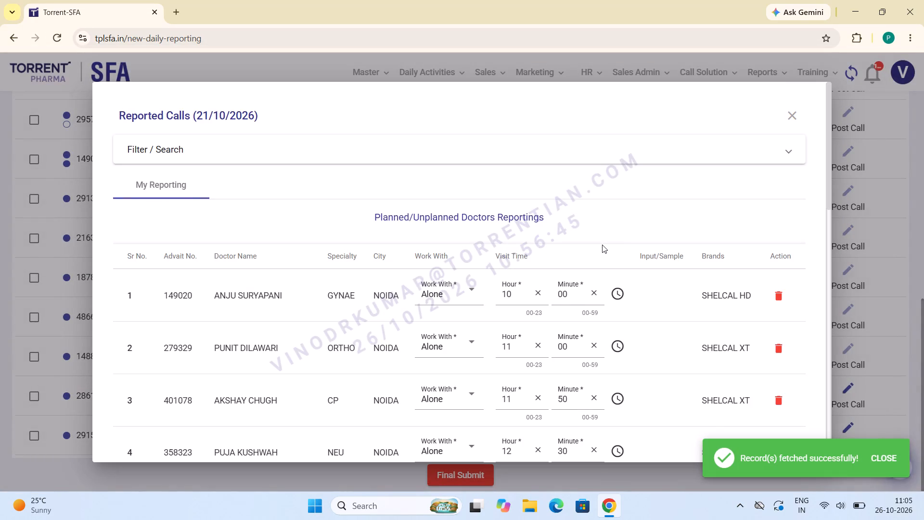
key("Down")
key("Down")
key("Down")
key("Down")
key("Down")
key("Down")
key("Down")
key("Down")
key("Down")
key("Down")
key("Down")
key("Down")
key("Down")
key("Down")
key("Down")
key("Down")
key("Down")
key("Down")
key("Down")
key("Down")
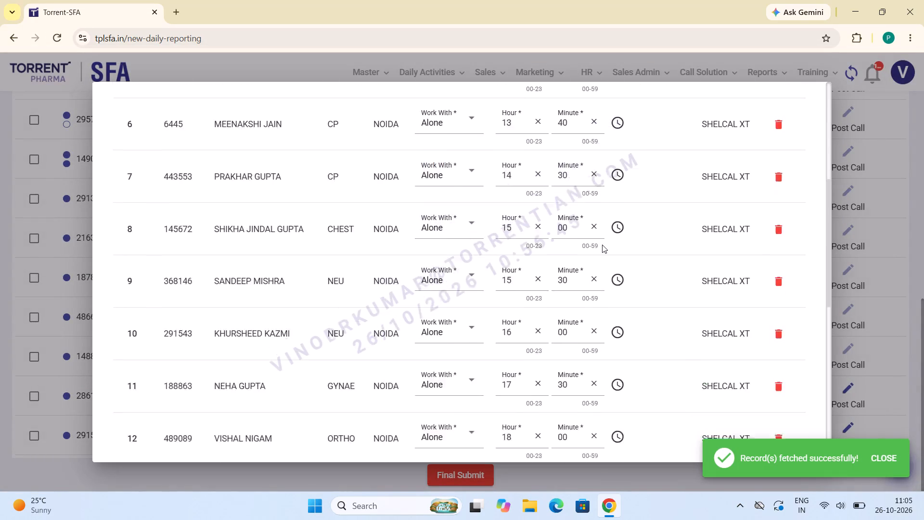
key("Down")
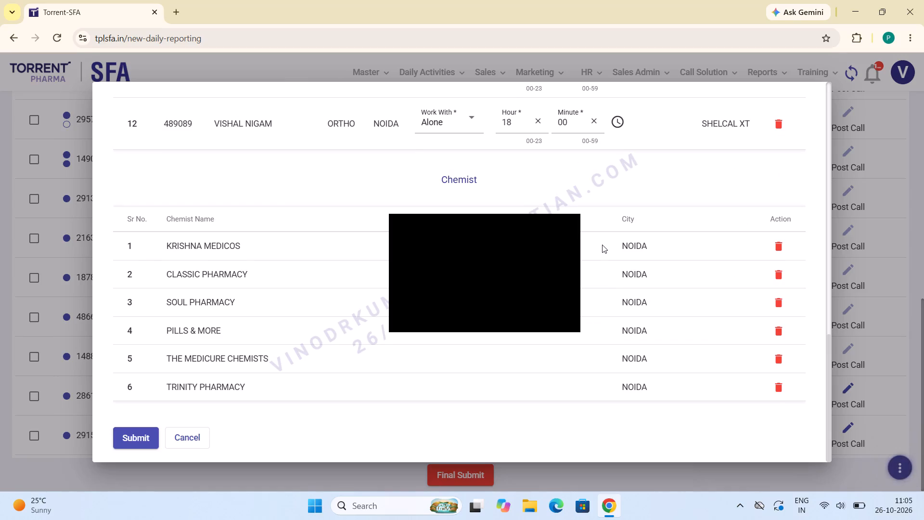
left_click(141, 437)
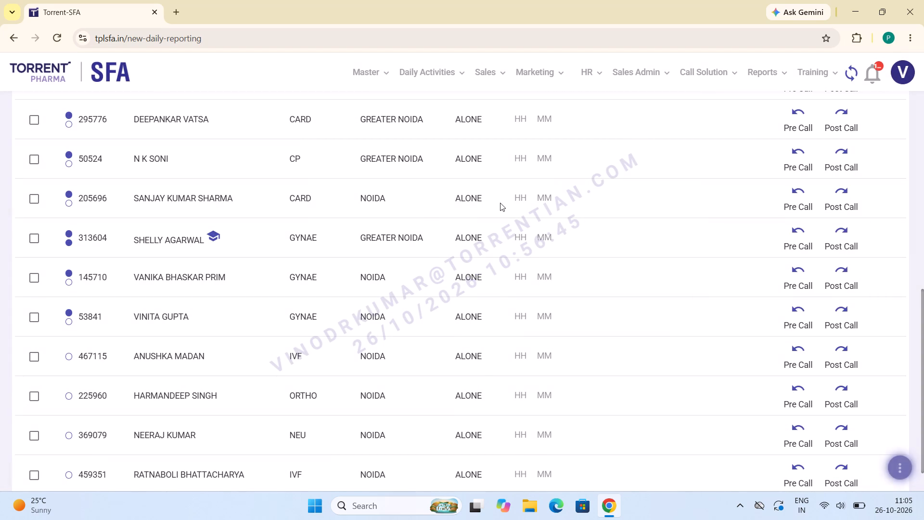
Examine the doctors listed in the newly loaded planned visits, from the first row to the last.
key("Up")
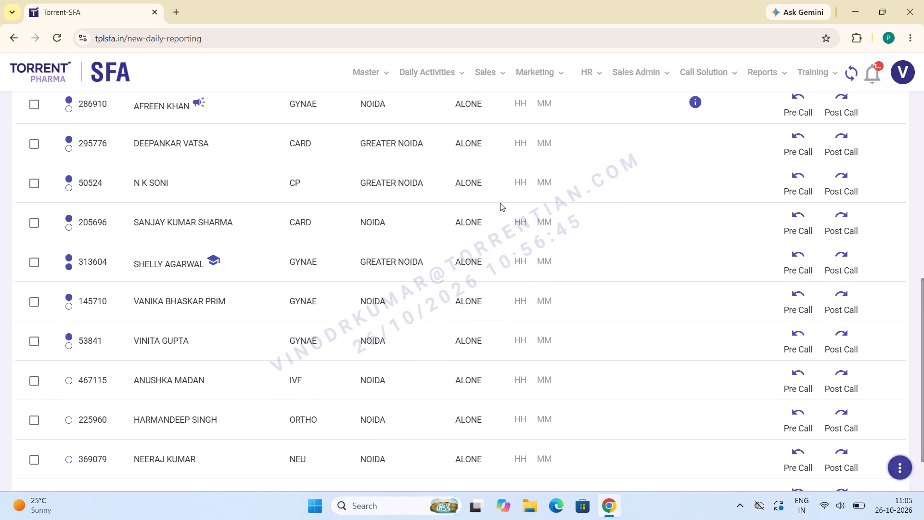
key("Up")
key("Up")
key("Up")
key("Up")
key("Up")
key("Up")
key("Up")
key("Up")
key("Up")
key("Up")
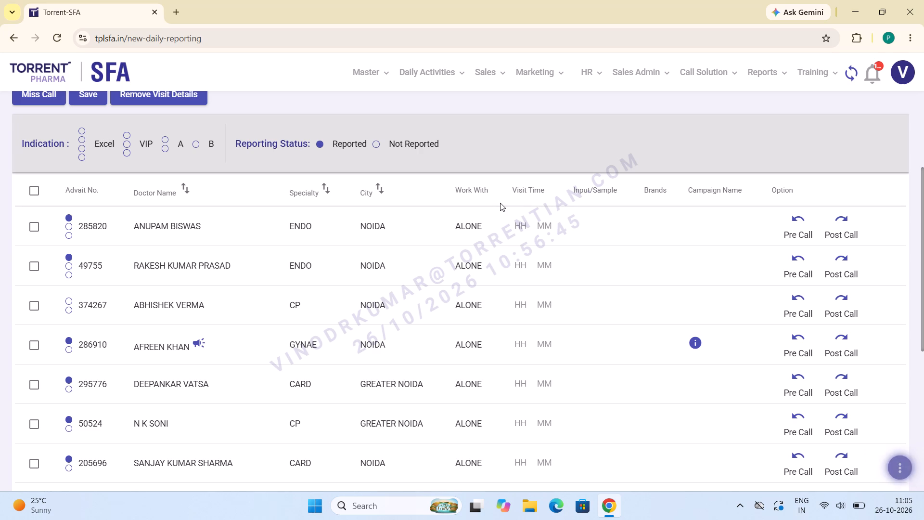
key("Down")
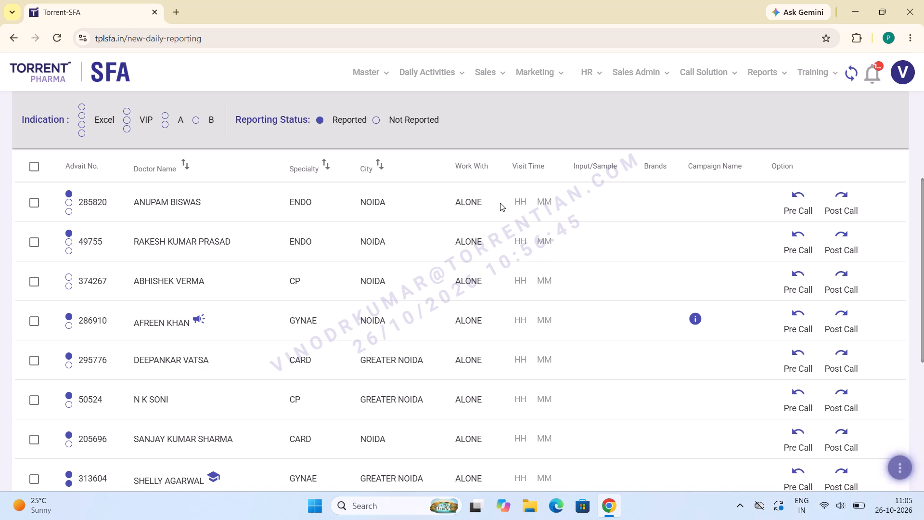
key("Down")
key("Down")
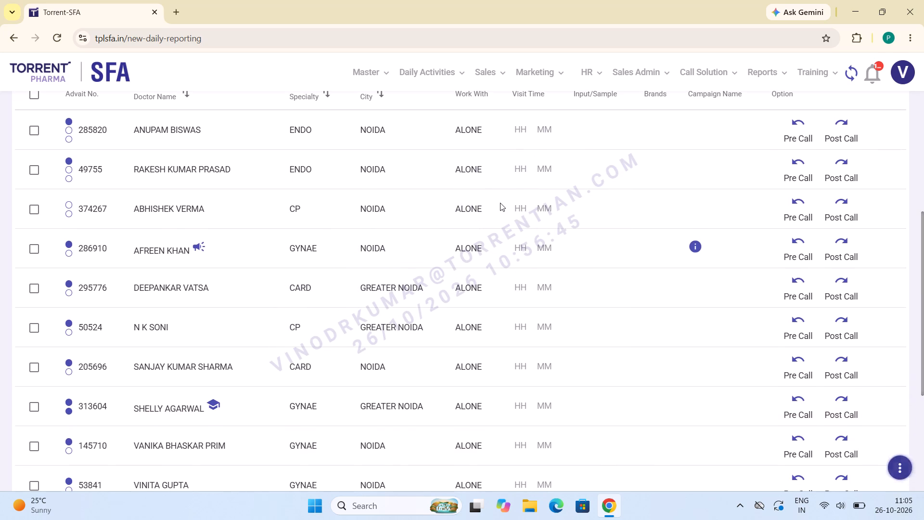
key("Down")
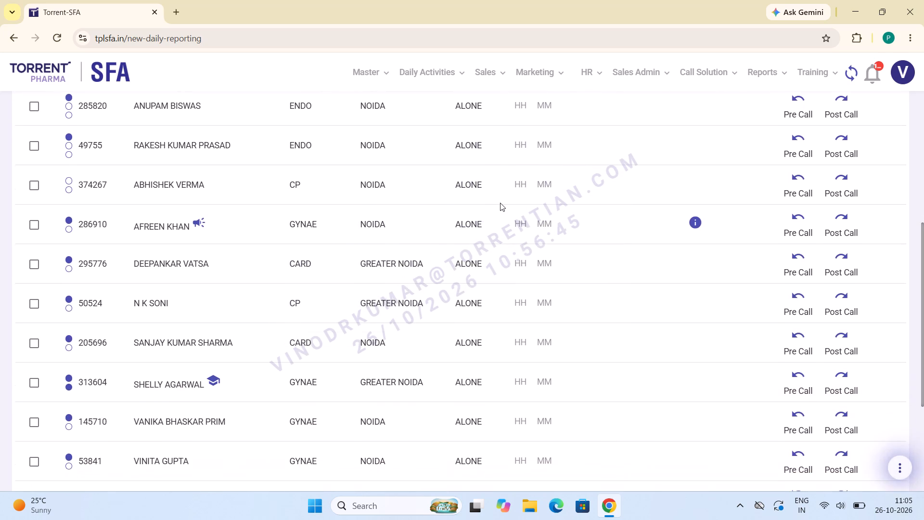
key("Down")
key("Down")
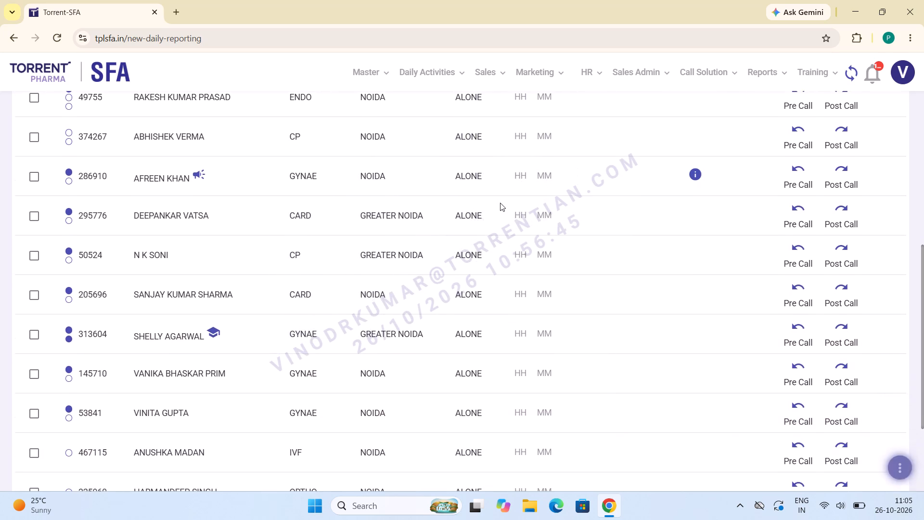
key("Down")
key("Down")
key("Down")
key("Down")
key("Down")
key("Down")
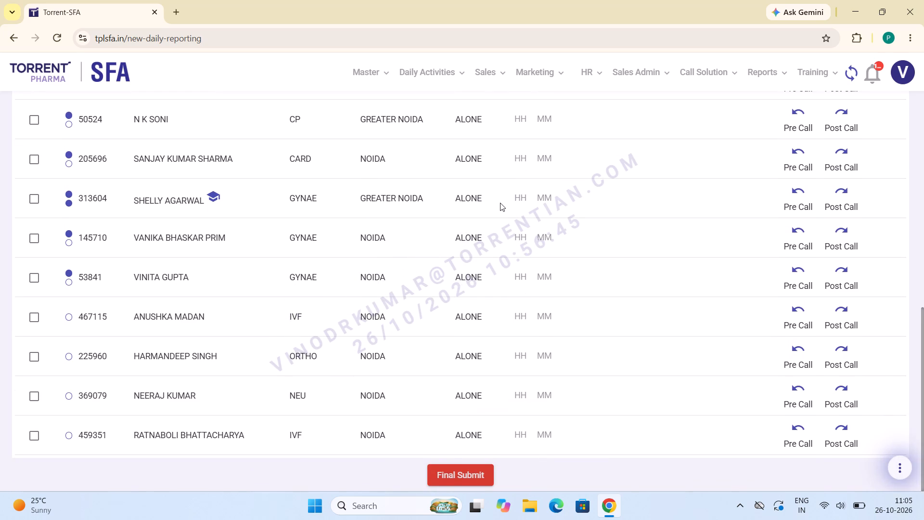
Mark the fourth to eighth and the last four planned doctors as missed calls, with reason Others and other reason "Could not meet".
key("Up")
key("Up")
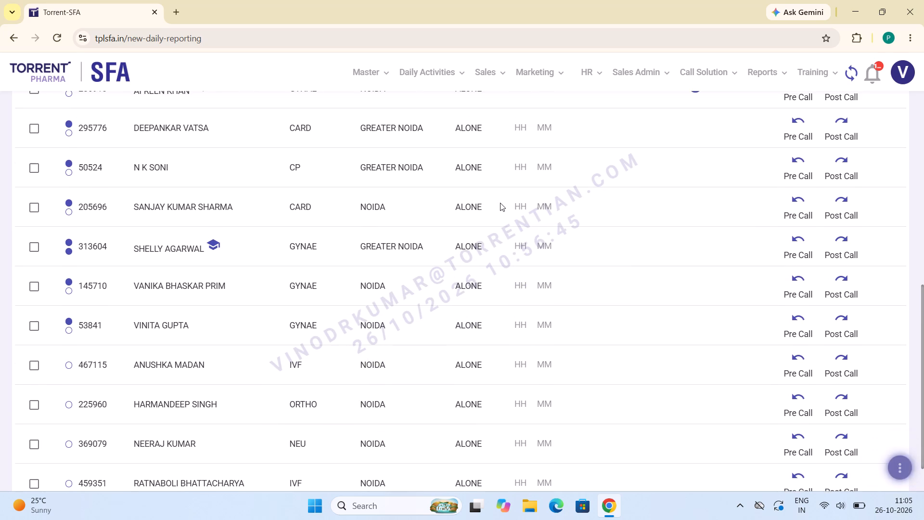
key("Up")
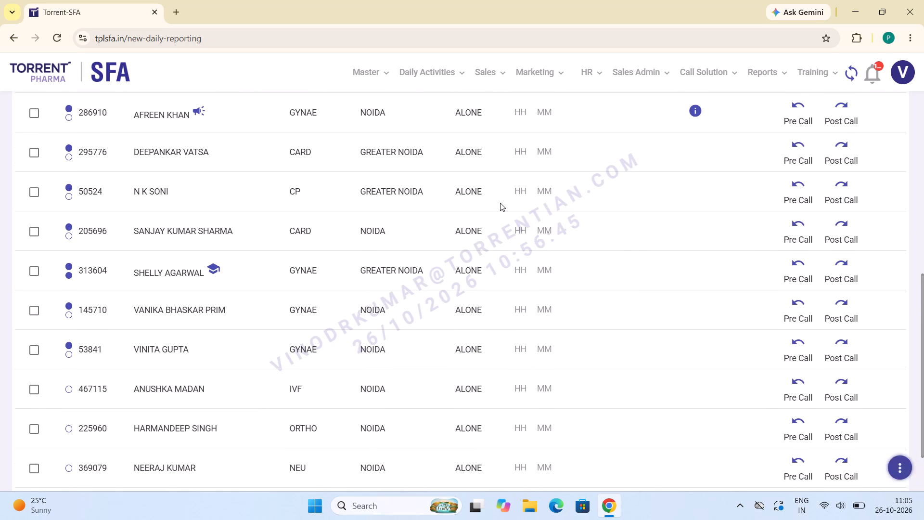
key("Up")
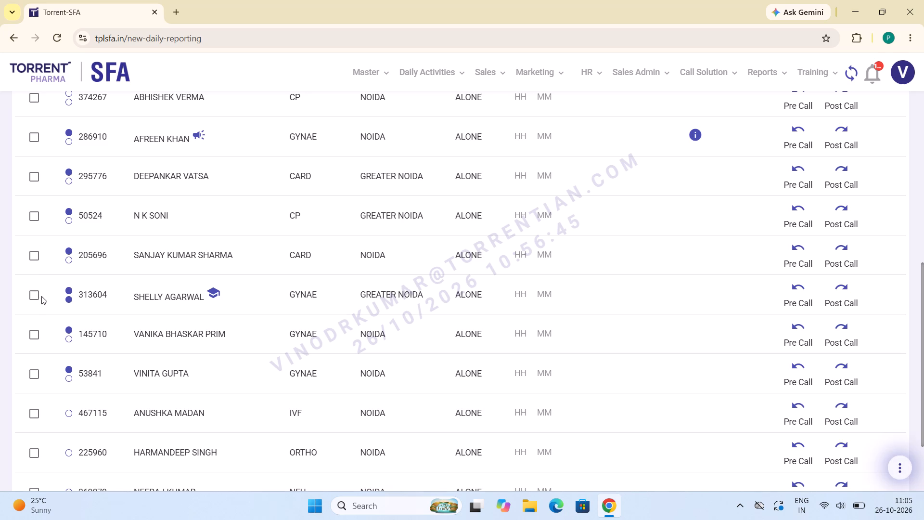
left_click(32, 295)
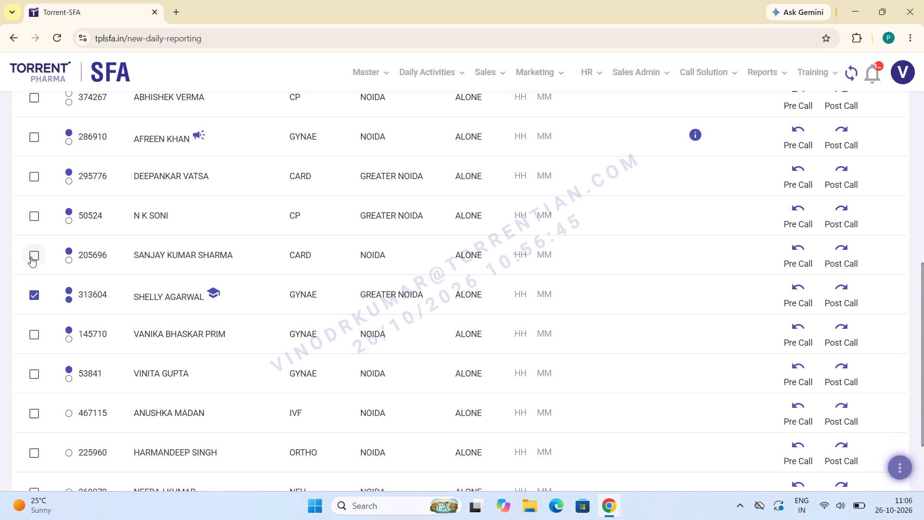
left_click(31, 257)
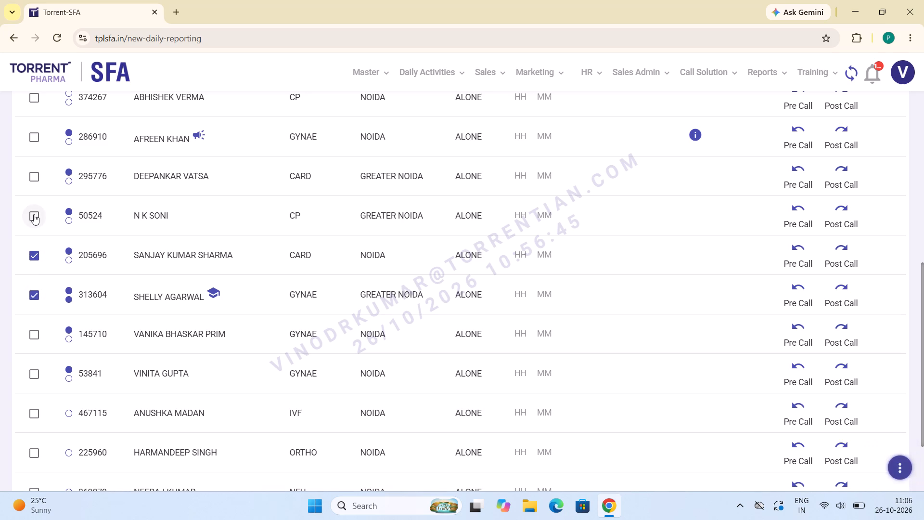
left_click(34, 214)
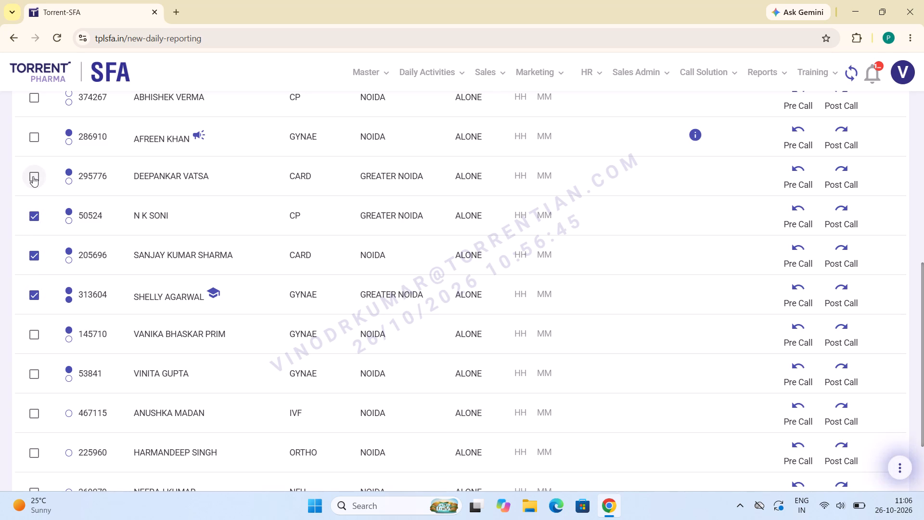
left_click(33, 176)
left_click(29, 138)
scroll(55, 415, "left", 1)
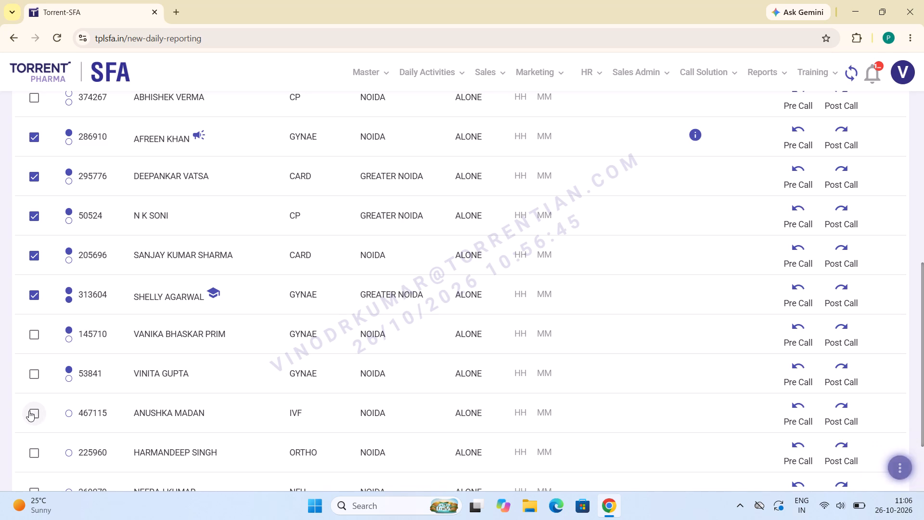
left_click(29, 411)
left_click(33, 414)
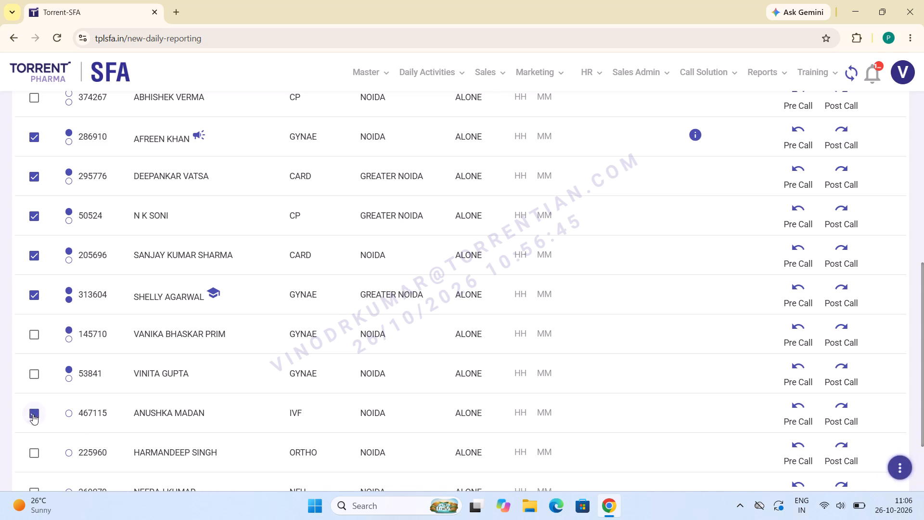
left_click(33, 451)
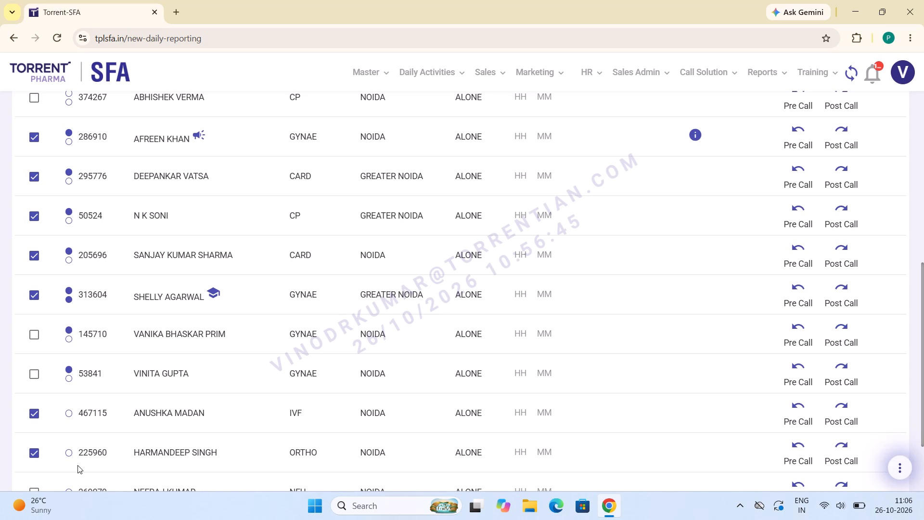
key("Down")
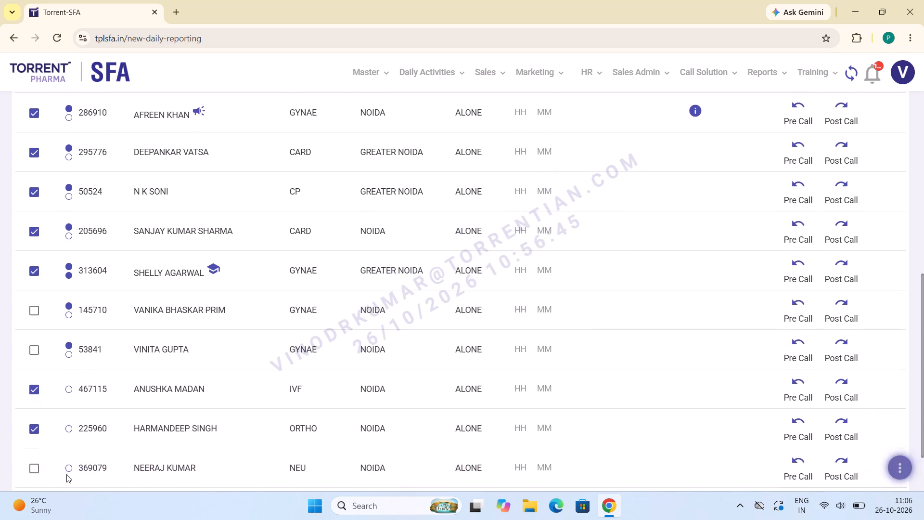
key("Down")
left_click(33, 417)
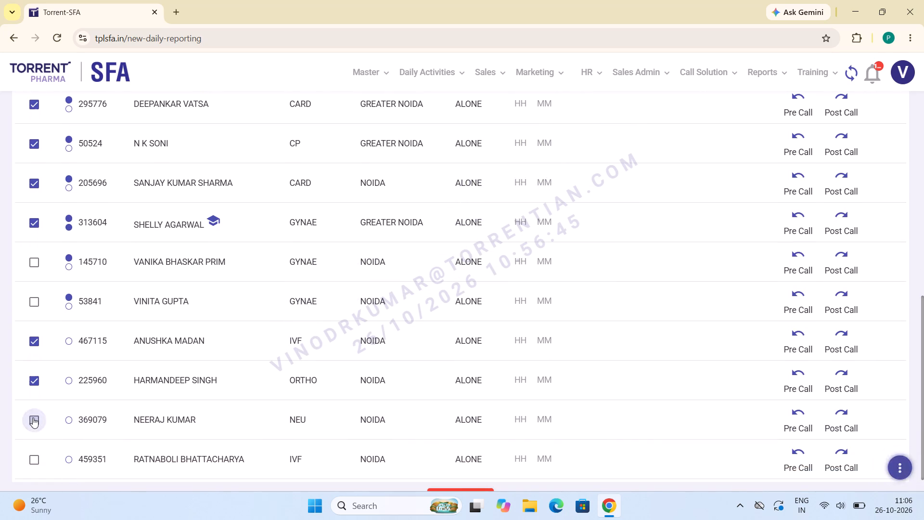
left_click(32, 456)
key("Up")
key("Up")
key("Up")
key("Up")
key("Up")
key("Up")
key("Up")
key("Up")
key("Up")
key("Up")
key("Up")
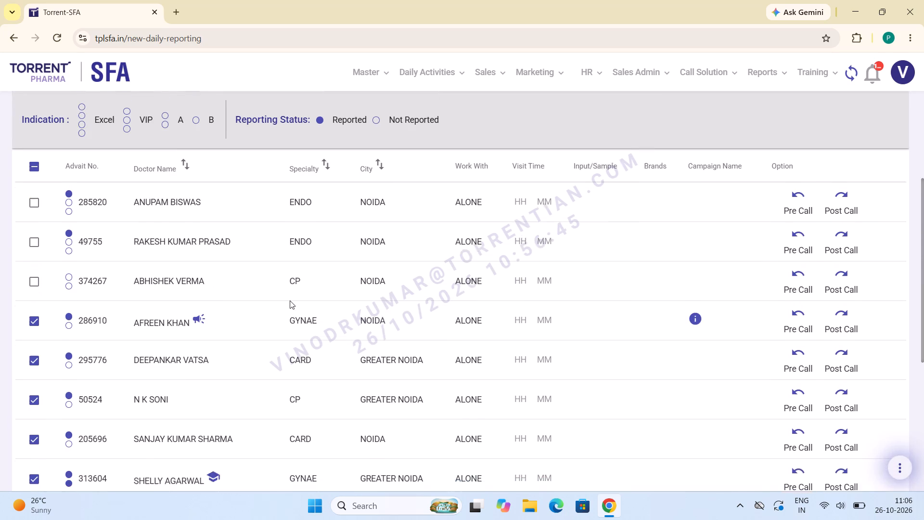
key("Up")
key("Up")
key("Up")
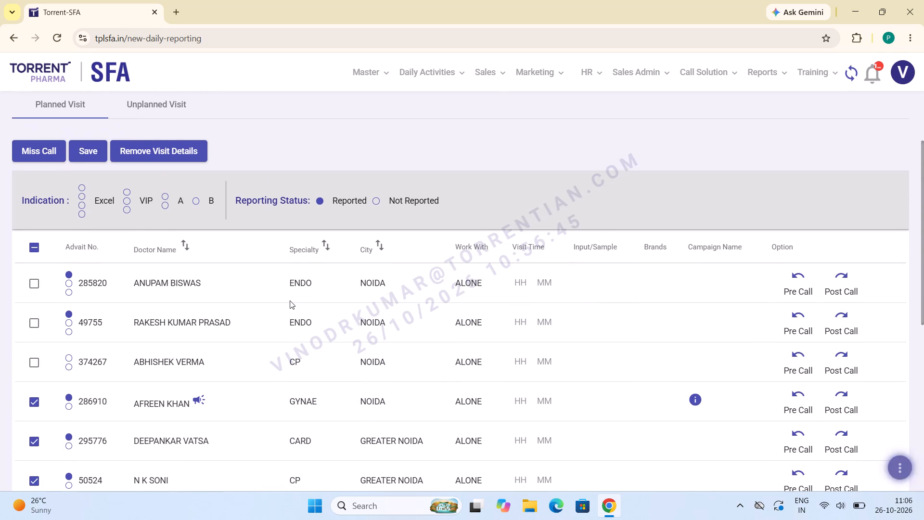
left_click(43, 151)
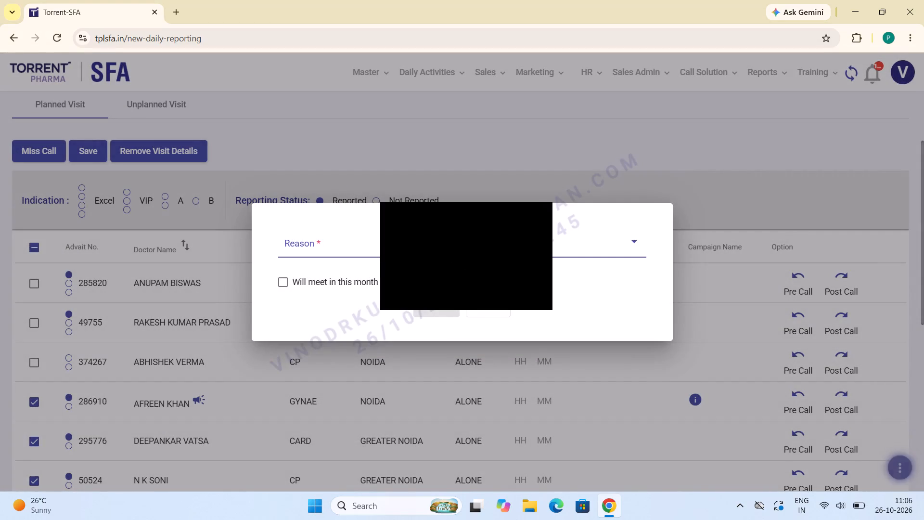
left_click(414, 250)
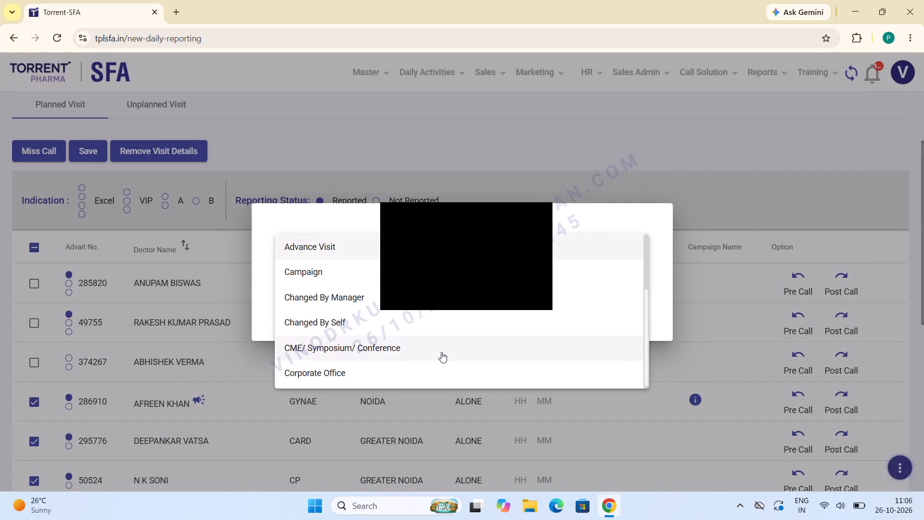
left_click(647, 353)
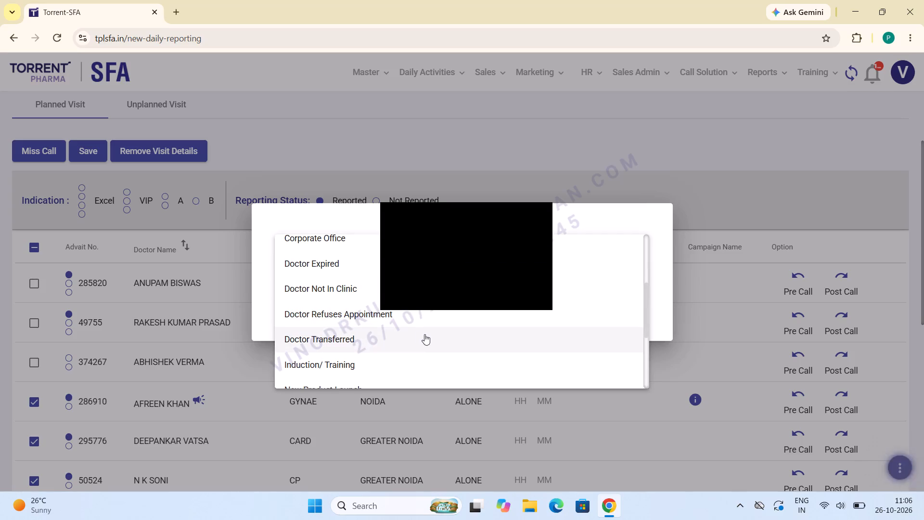
type("ot")
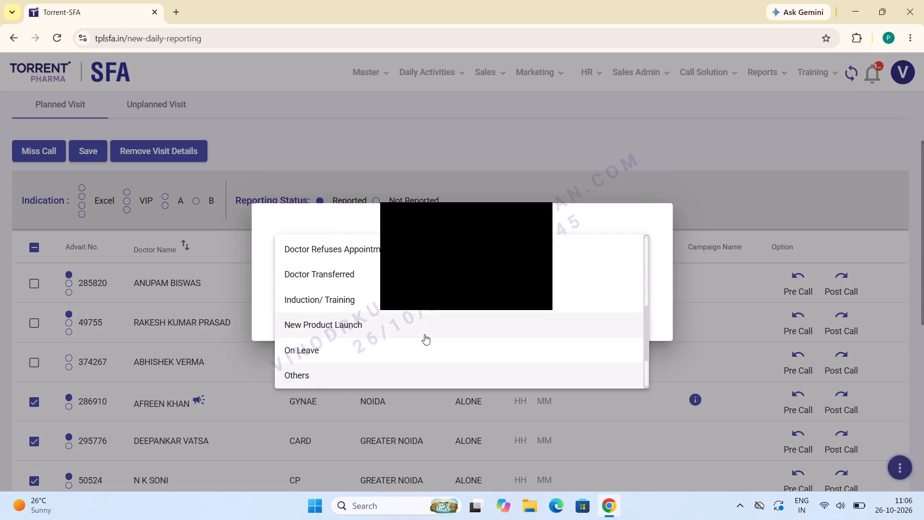
left_click(322, 377)
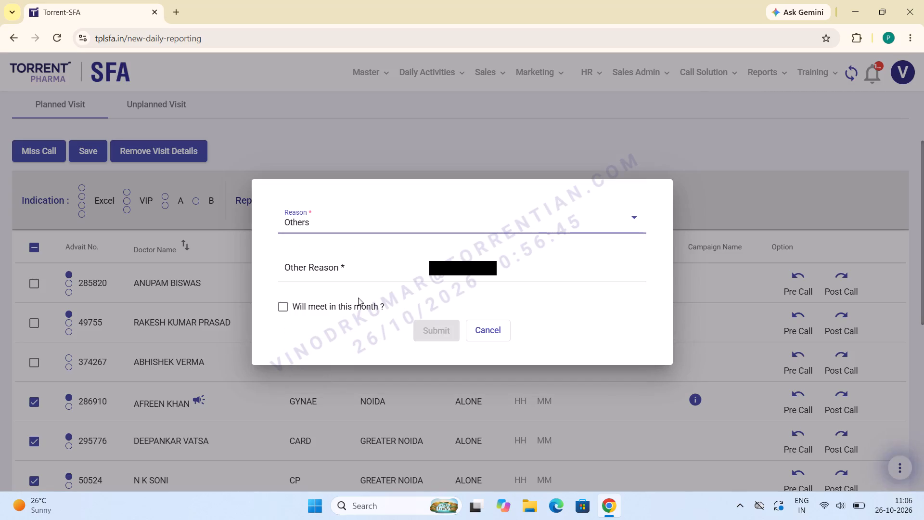
left_click(343, 266)
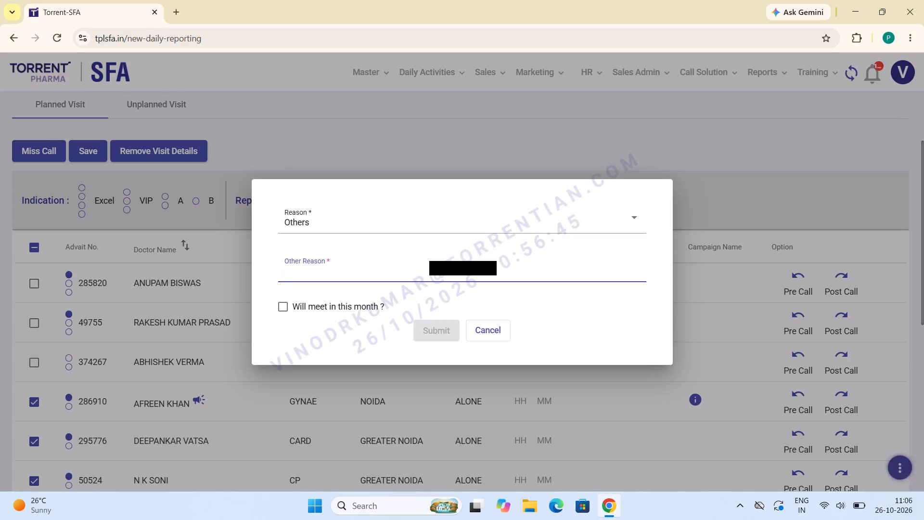
type("Could not meet")
left_click(438, 325)
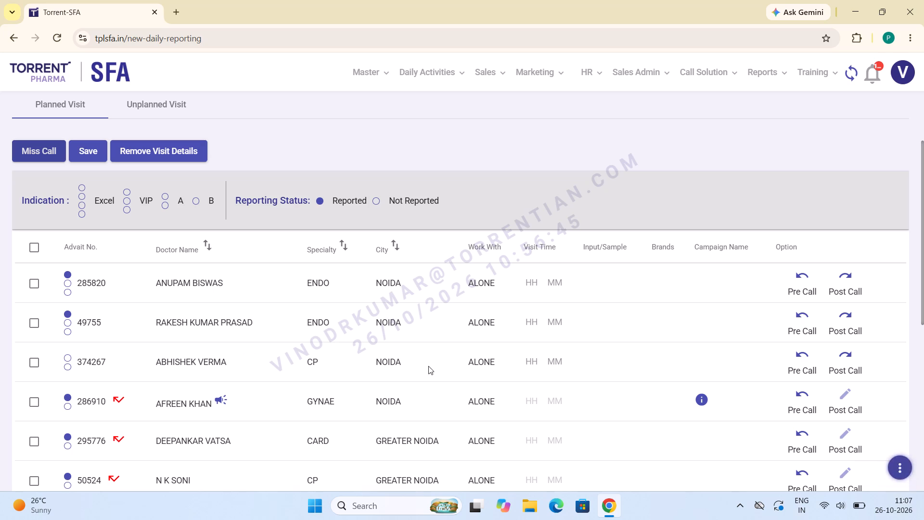
Submit the post-call report for the first listed ENDO doctor in Noida with visit time 10:00 and brand SHELCAL XT.
left_click(845, 275)
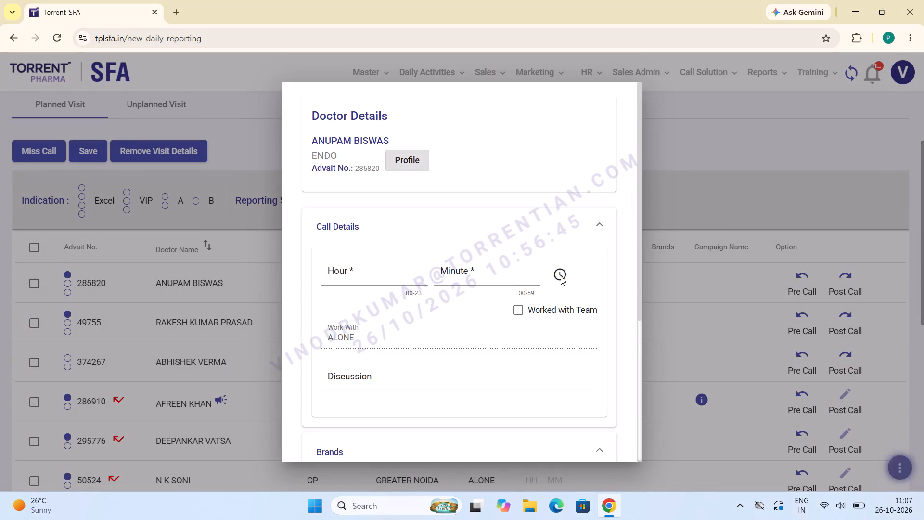
left_click(561, 276)
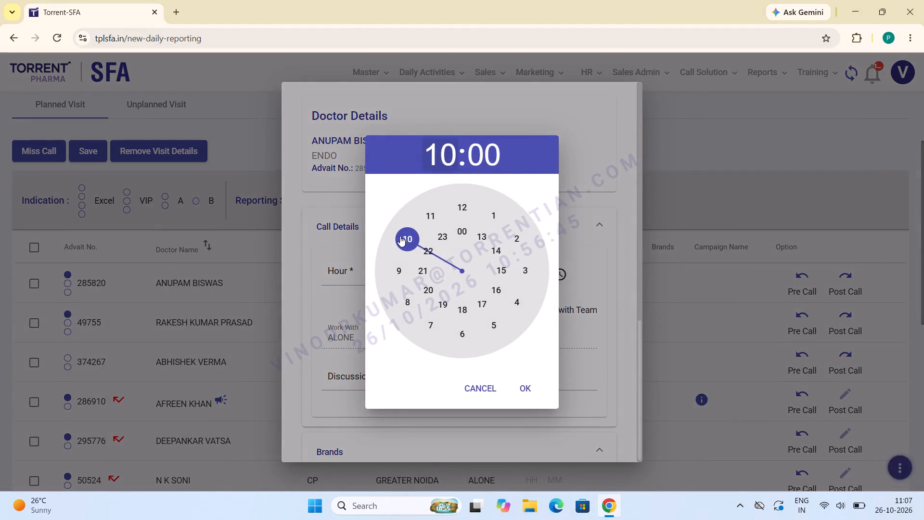
left_click(402, 236)
left_click(527, 391)
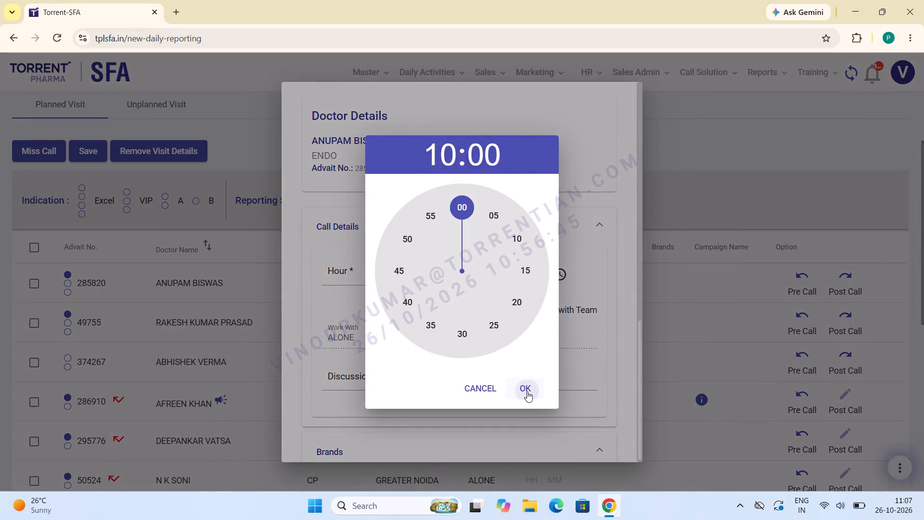
left_click(641, 416)
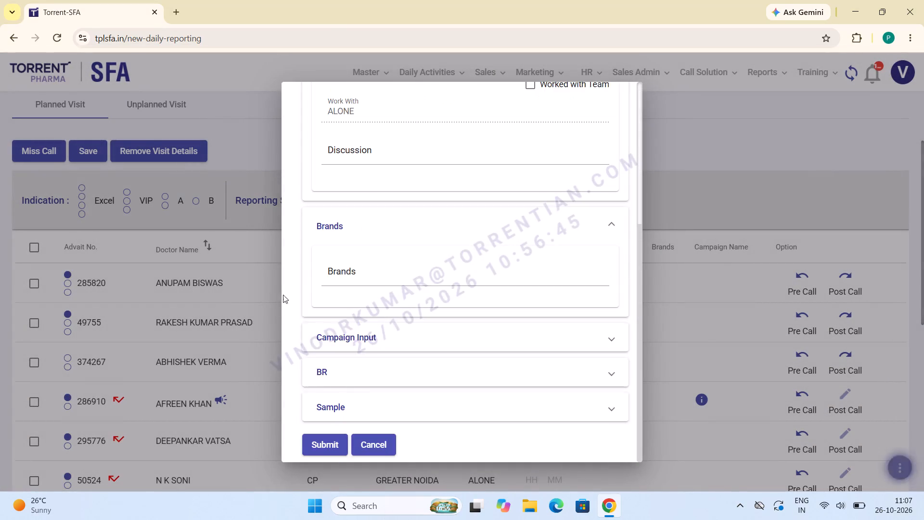
left_click(347, 274)
type("she")
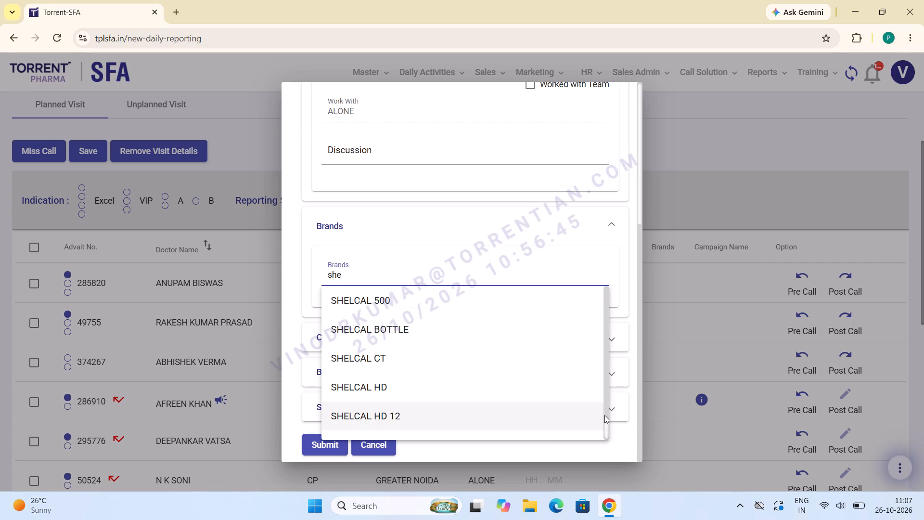
left_click(607, 434)
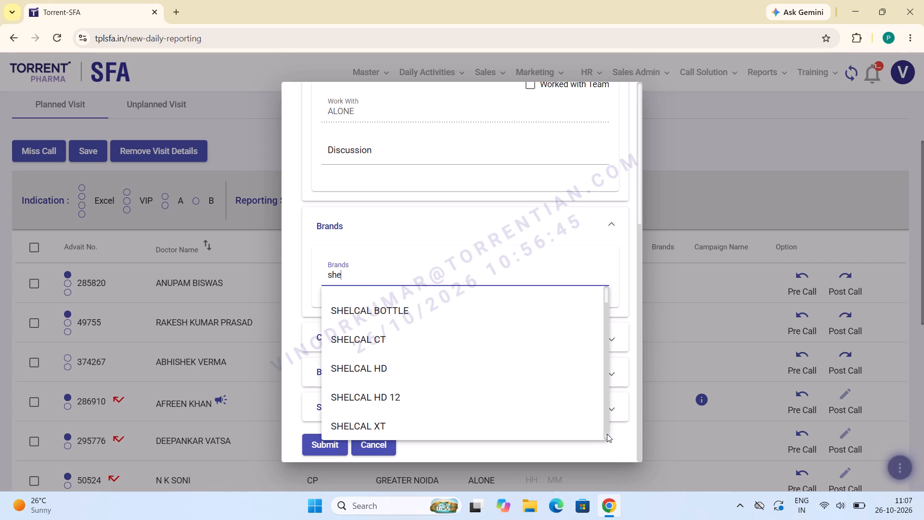
left_click(446, 425)
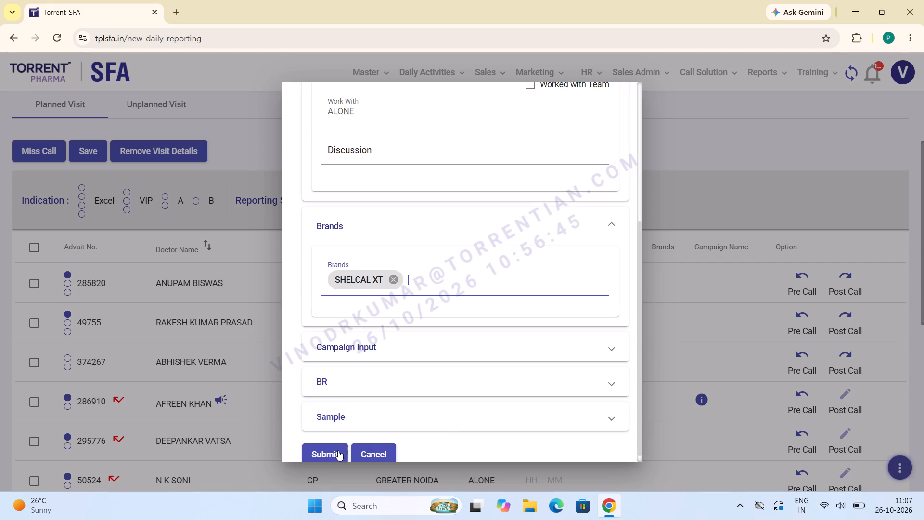
left_click(329, 454)
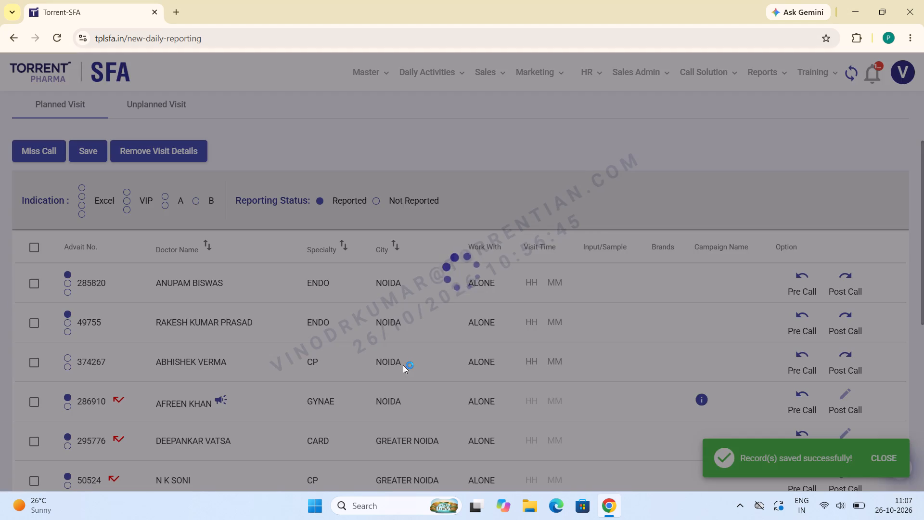
Submit the post-call report for the CP doctor in Noida with visit time 16:45 and brand SHELCAL XT.
left_click(853, 316)
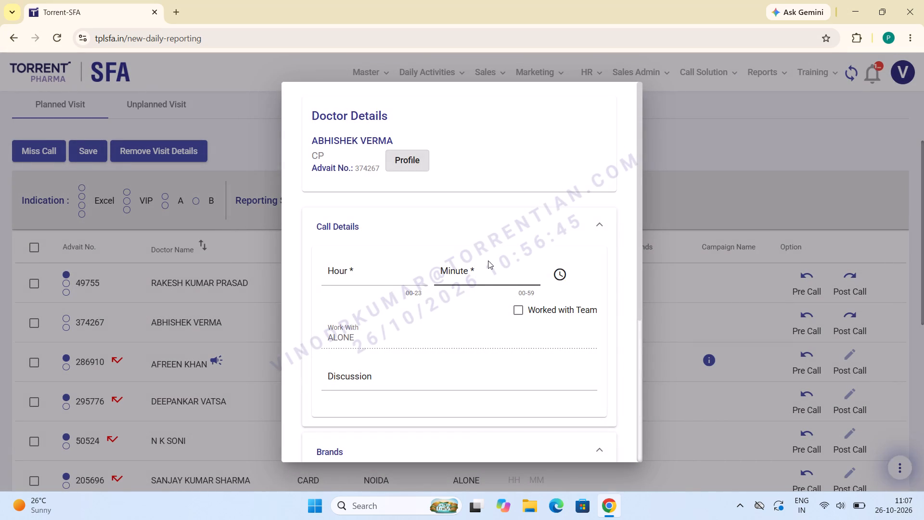
left_click(559, 275)
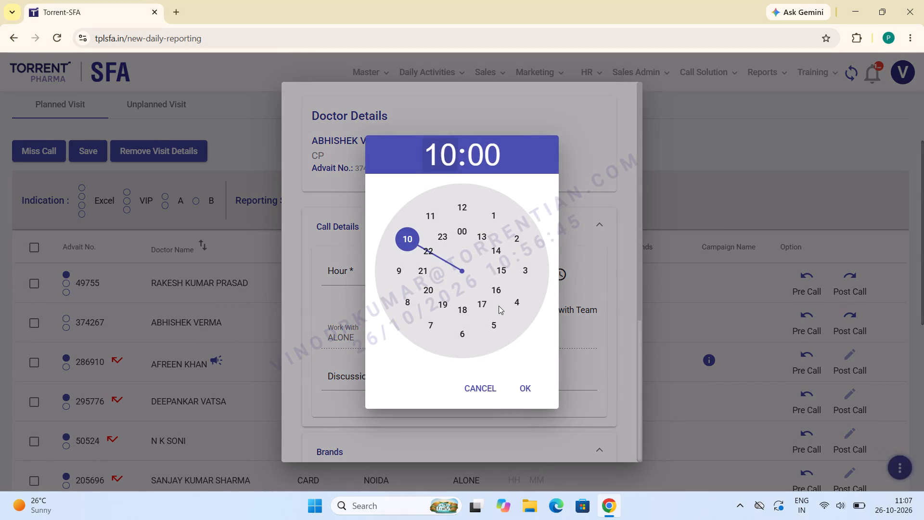
left_click(496, 293)
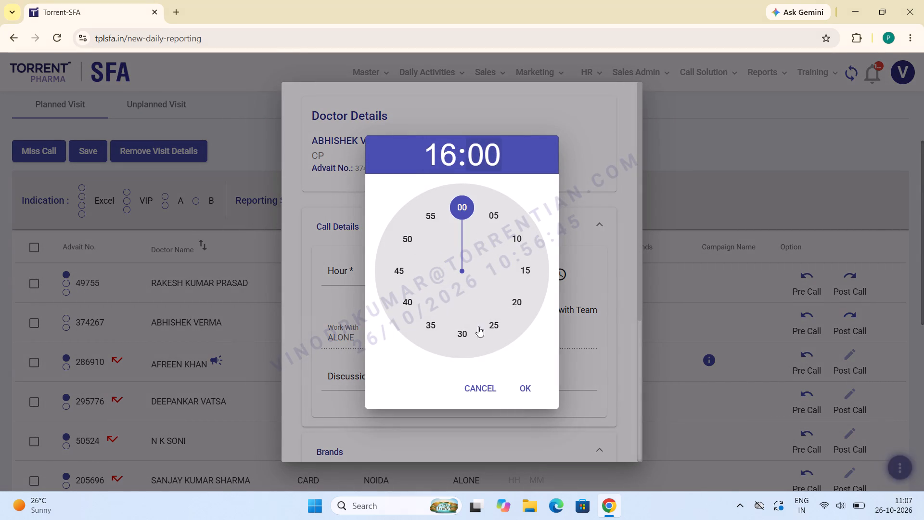
left_click(402, 270)
left_click(529, 387)
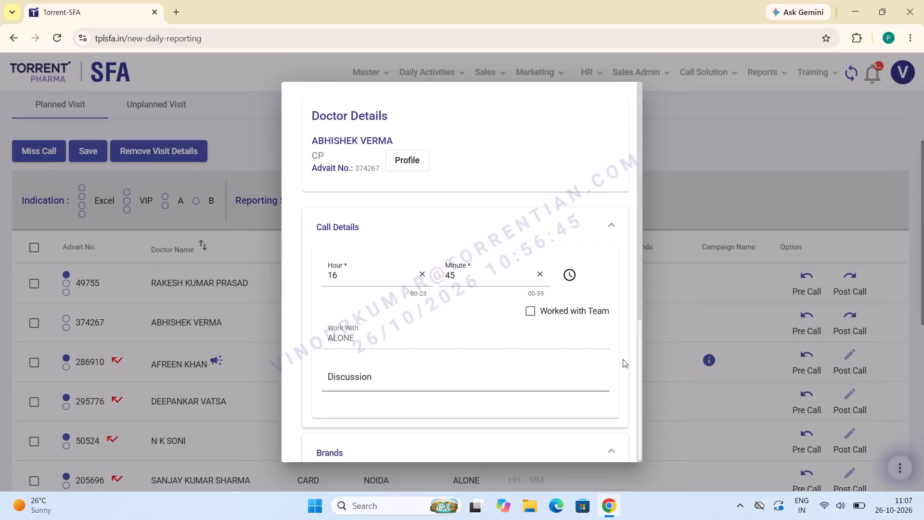
left_click(642, 372)
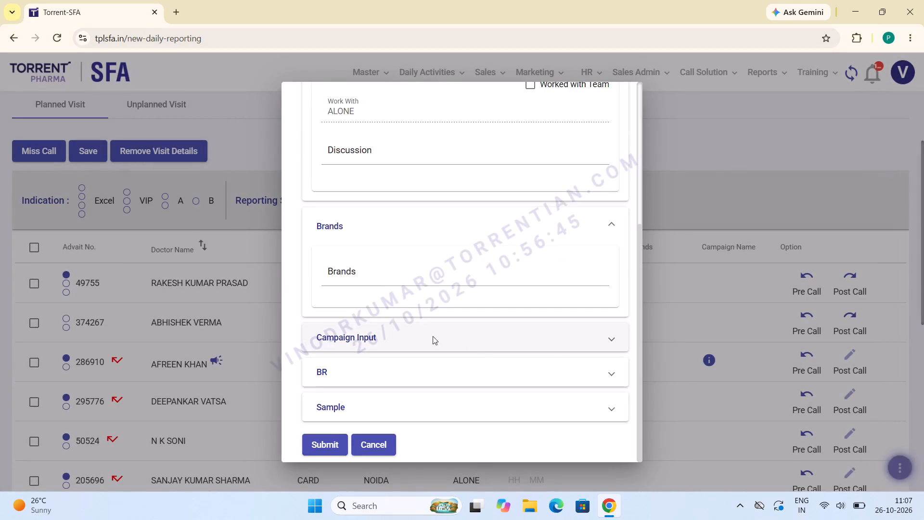
left_click(373, 274)
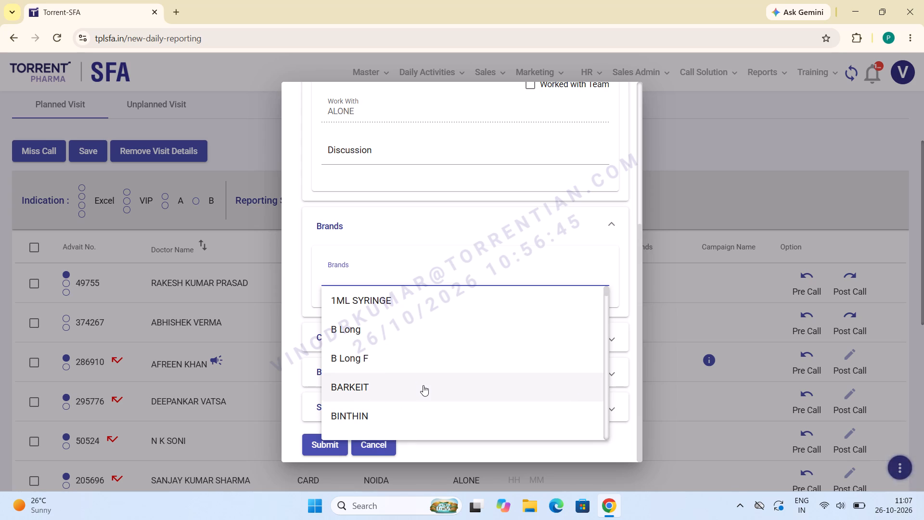
type("she")
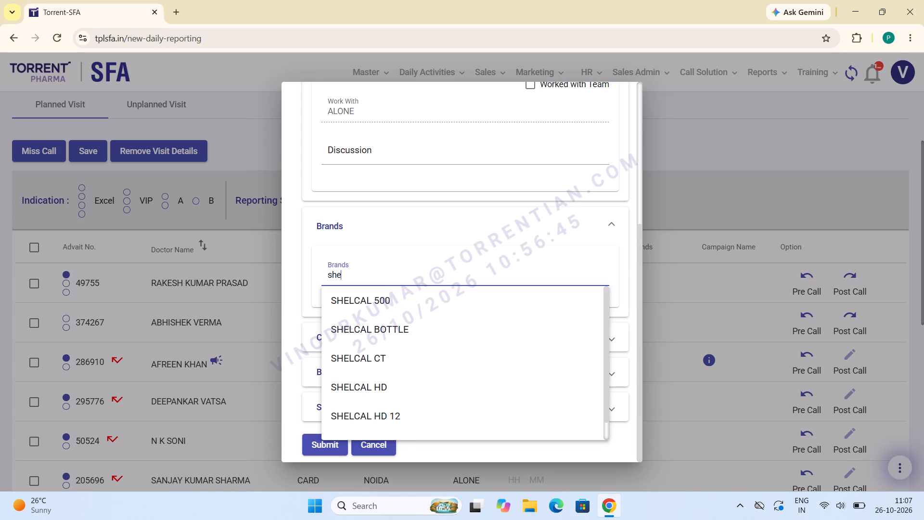
left_click(606, 435)
left_click(408, 422)
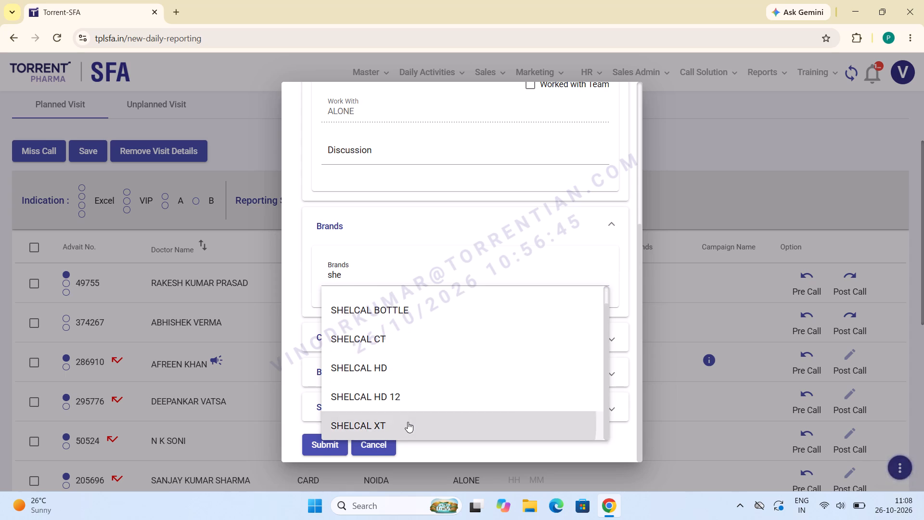
left_click(328, 448)
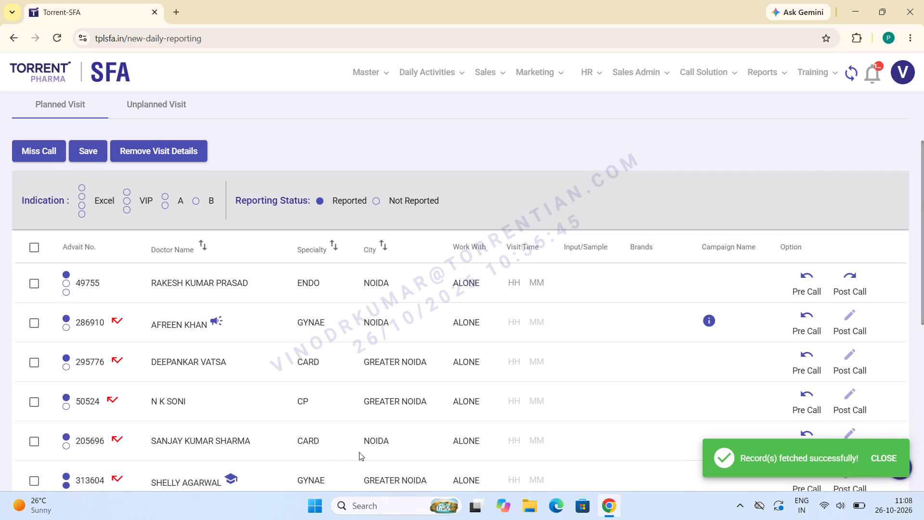
Submit the post-call report for the remaining ENDO doctor in Noida with visit time 10:30 and brand SHELCAL XT.
left_click(854, 273)
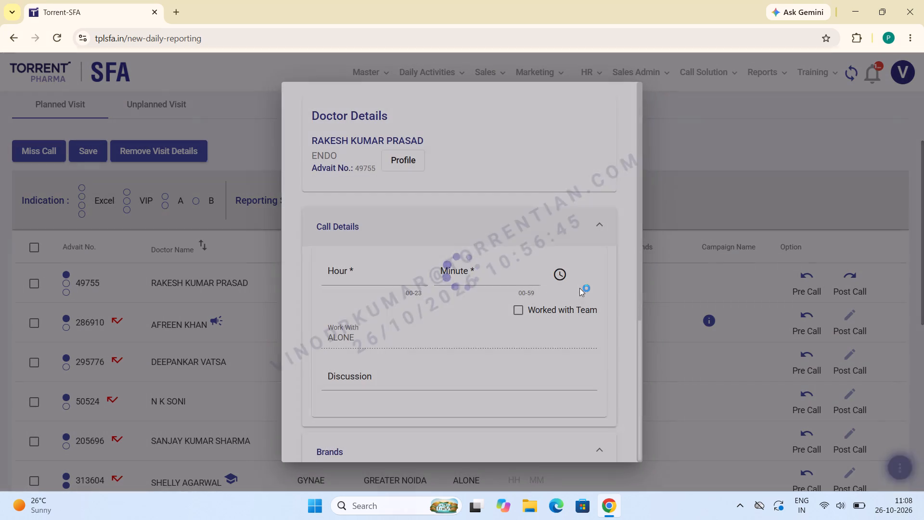
left_click(560, 277)
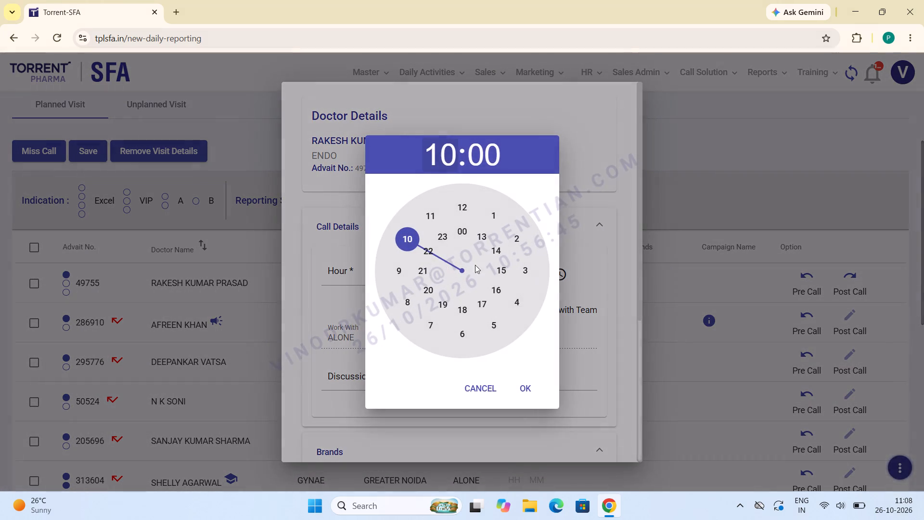
left_click(406, 241)
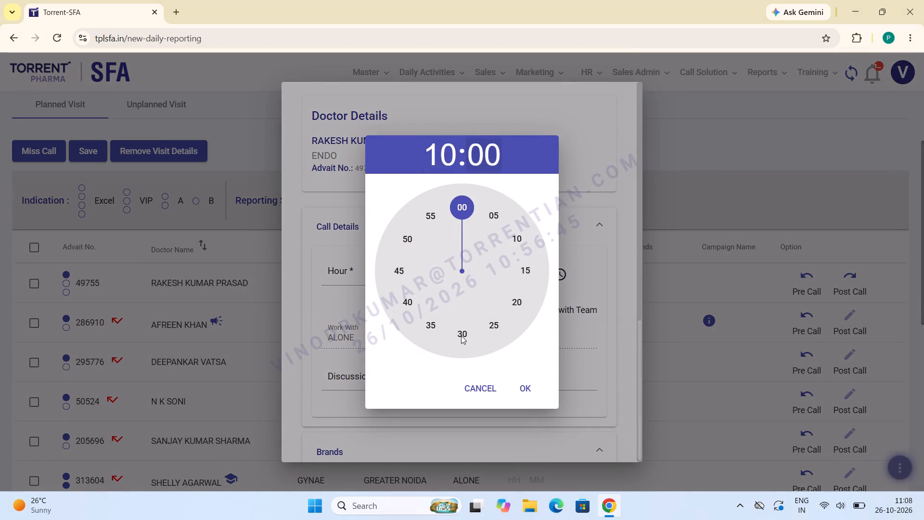
left_click(462, 336)
left_click(528, 389)
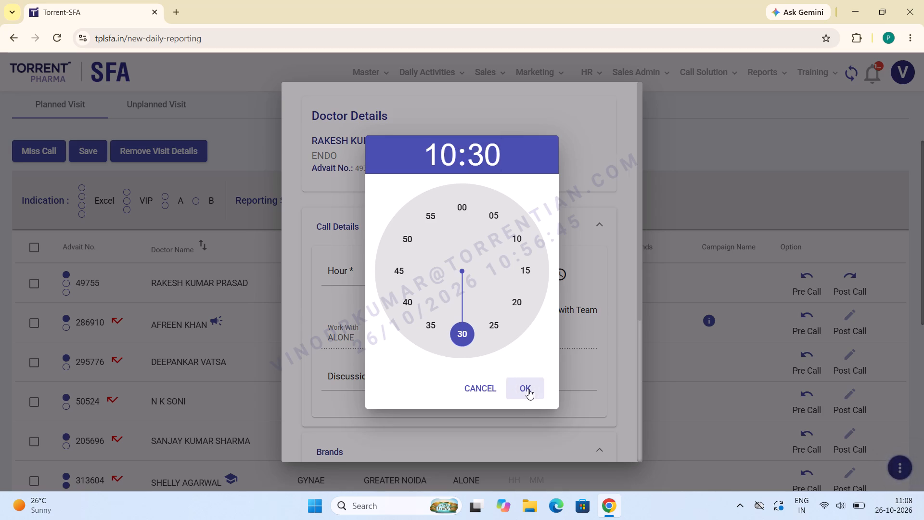
left_click(641, 409)
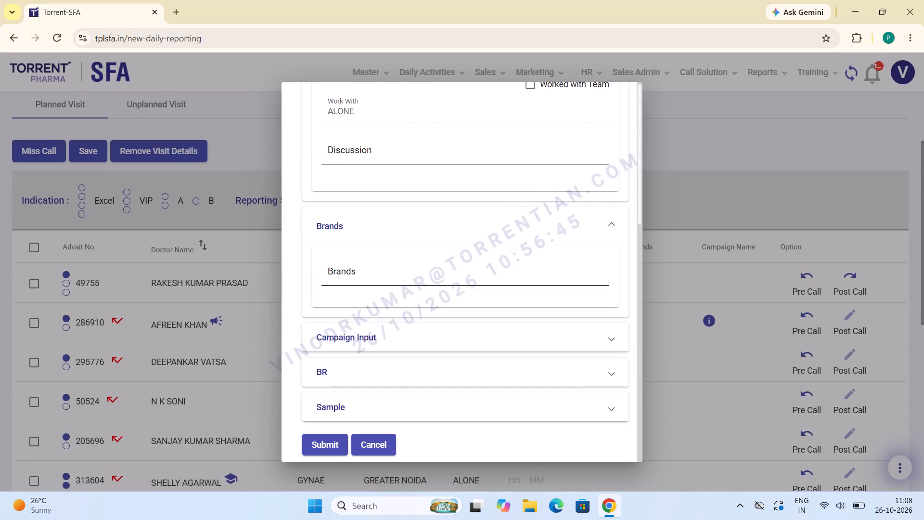
left_click(357, 273)
type("she")
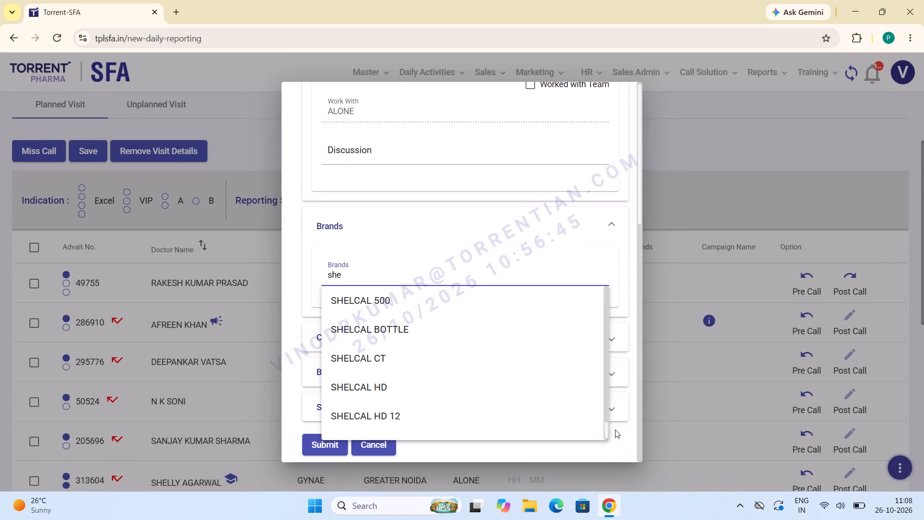
left_click(606, 437)
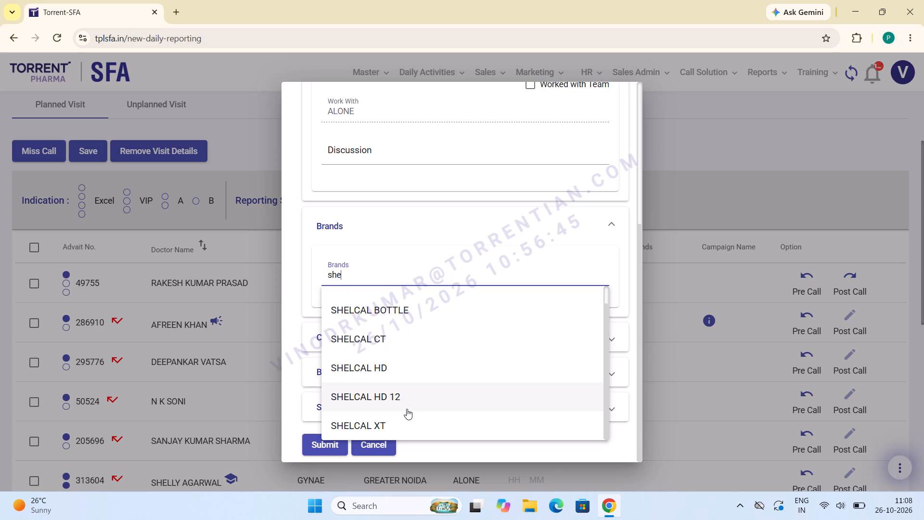
left_click(393, 425)
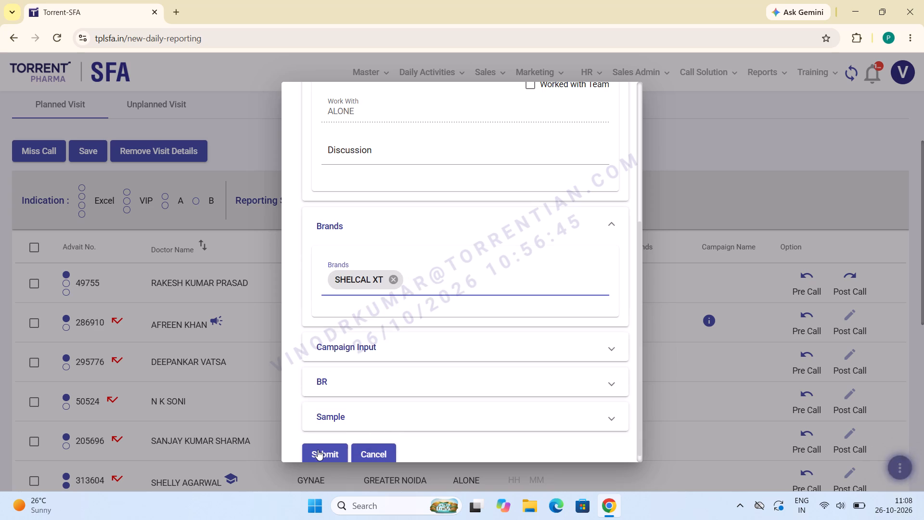
left_click(318, 450)
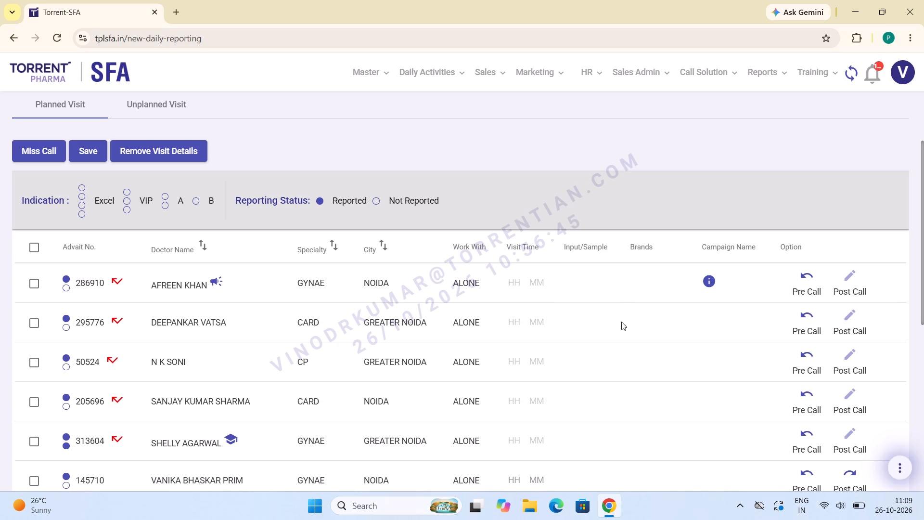
Examine the planned visits list for doctors still unreported and the visit times and brands already recorded.
left_click(662, 155)
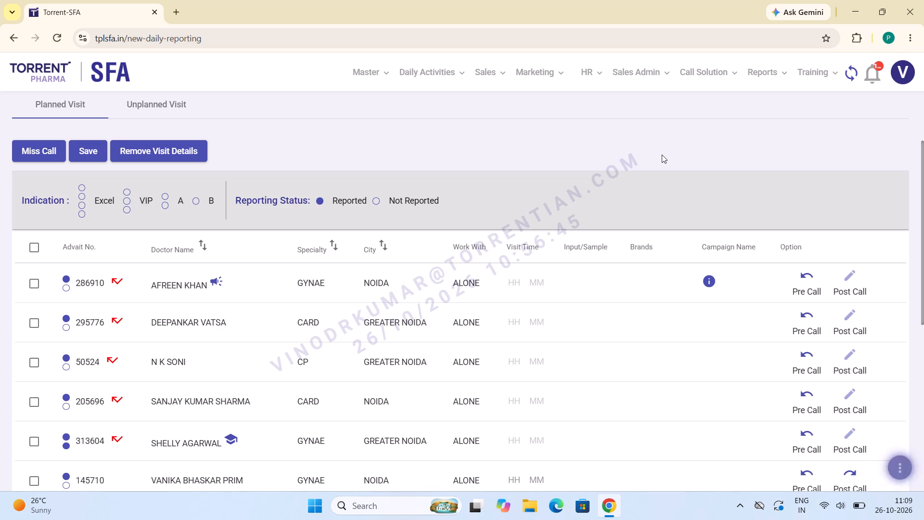
key("Down")
key("Down")
key("Down")
key("Down")
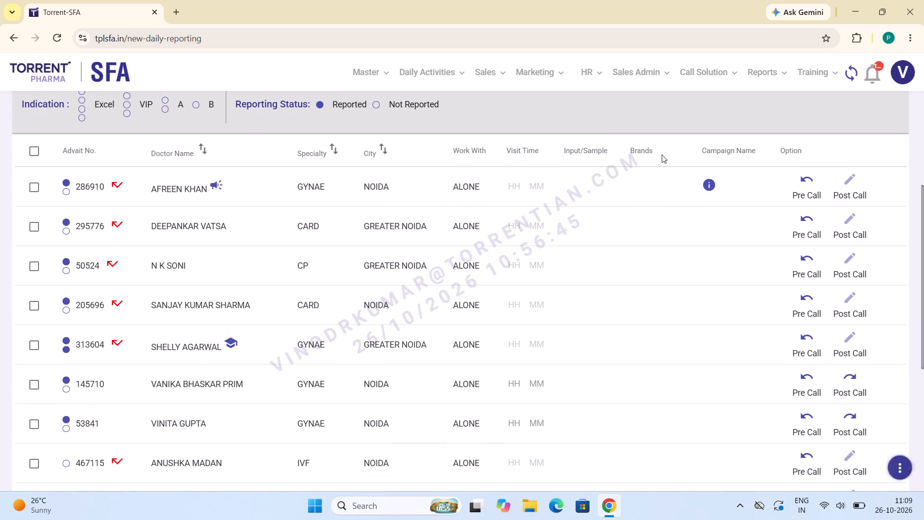
key("Down")
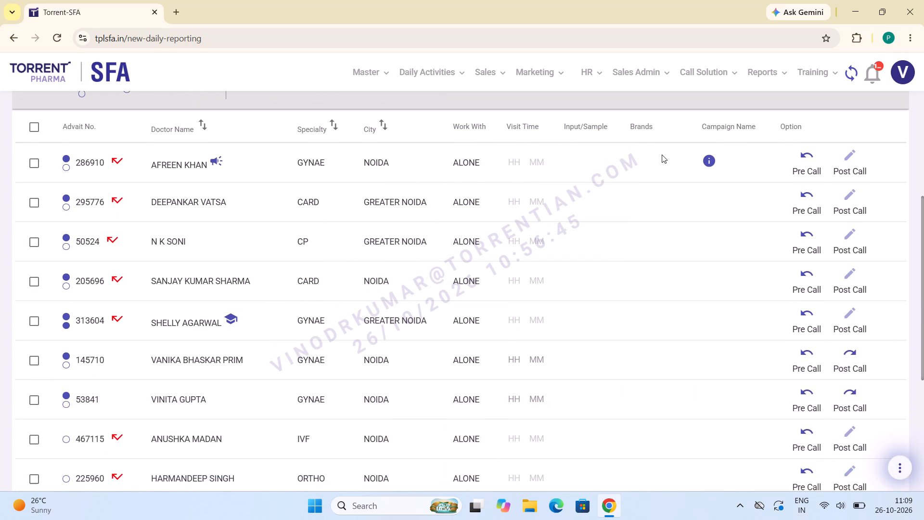
key("Down")
key("Down")
key("Down")
key("Down")
key("Down")
key("Down")
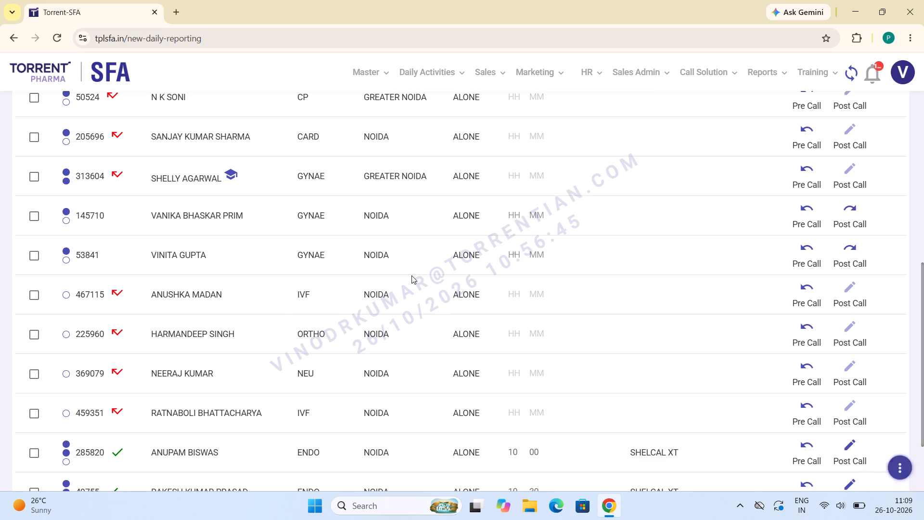
View the Activities report and its filter options, and return to the list of all reports.
left_click(764, 70)
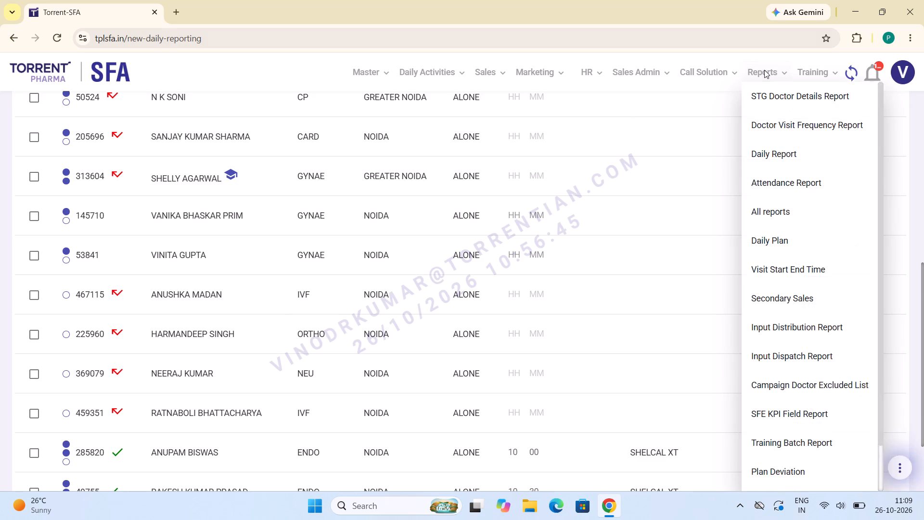
left_click(789, 211)
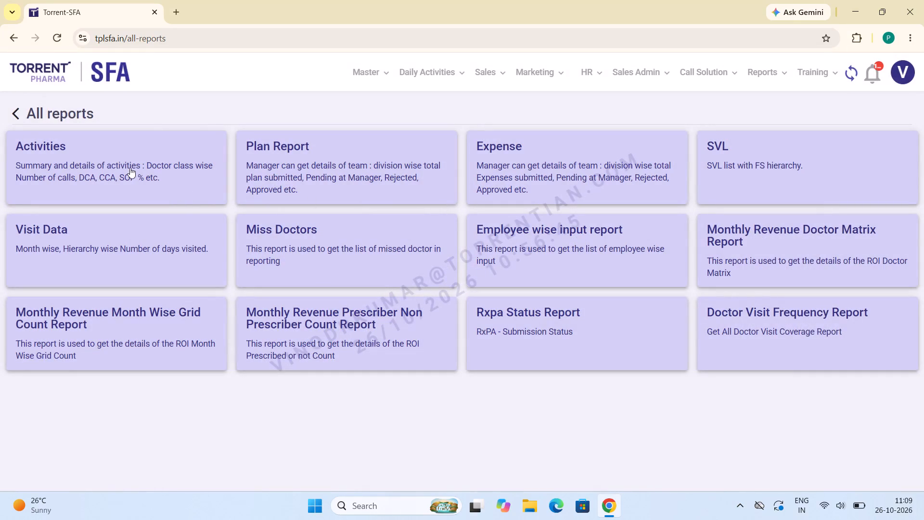
left_click(129, 167)
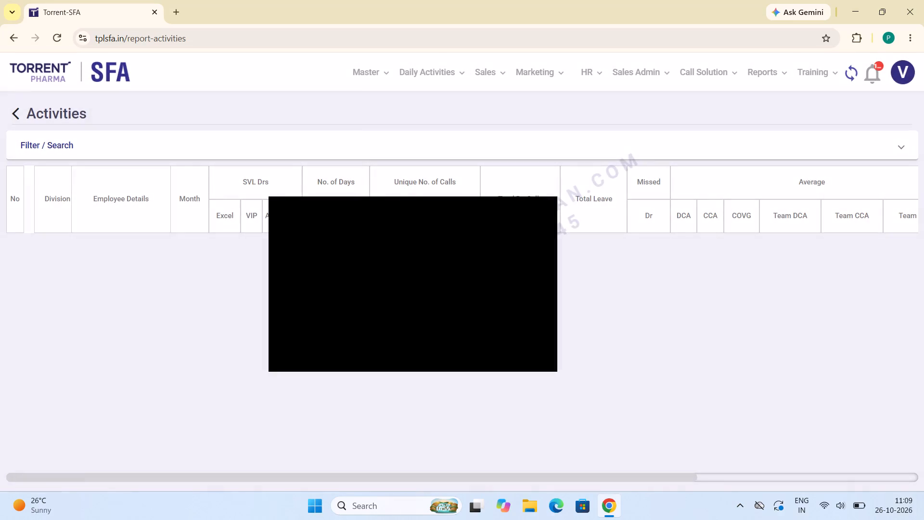
left_click(368, 152)
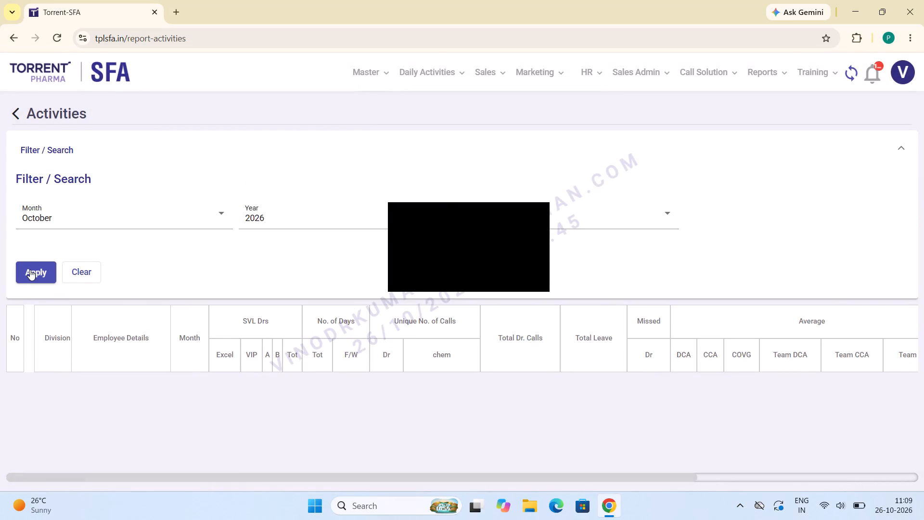
left_click(14, 113)
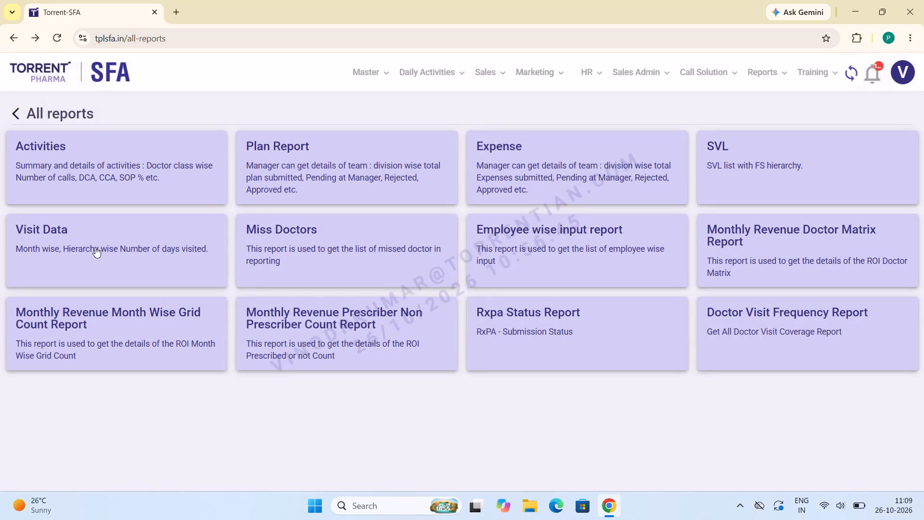
Run the Visit Data report for division Viva, month October and year 2026.
left_click(95, 247)
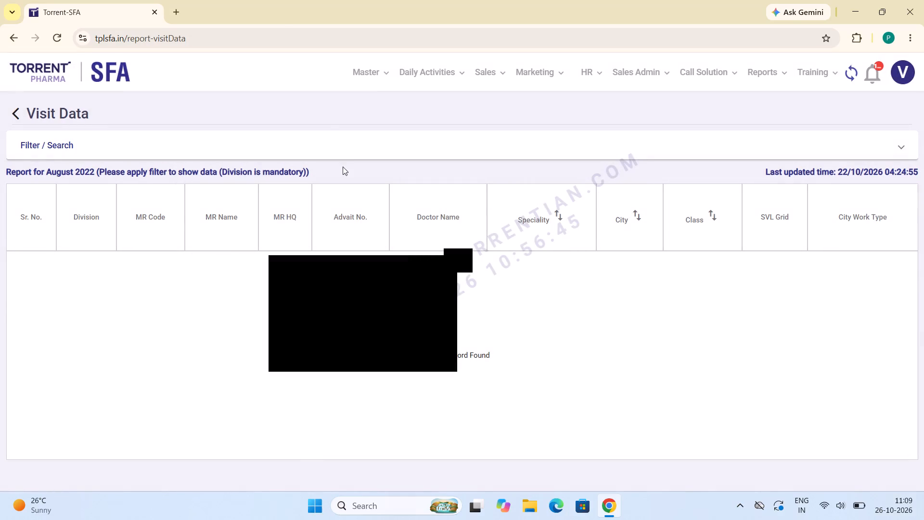
left_click(328, 145)
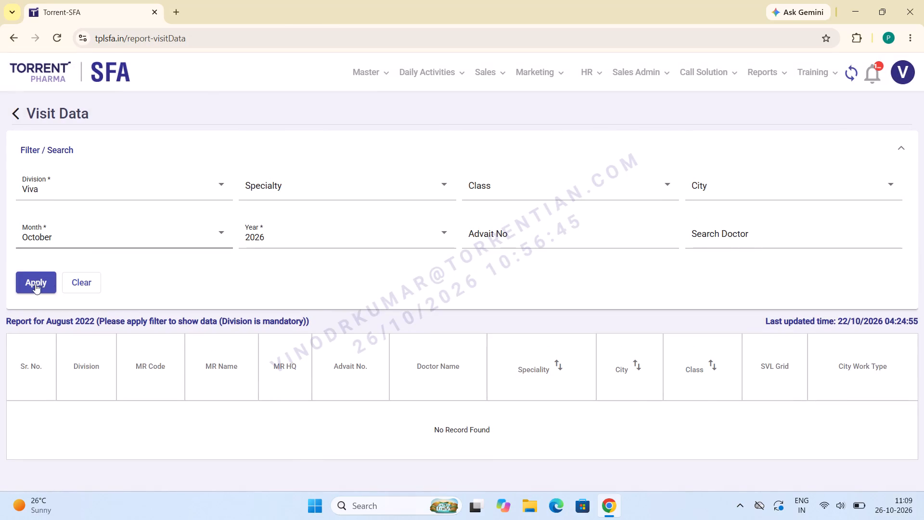
left_click(28, 286)
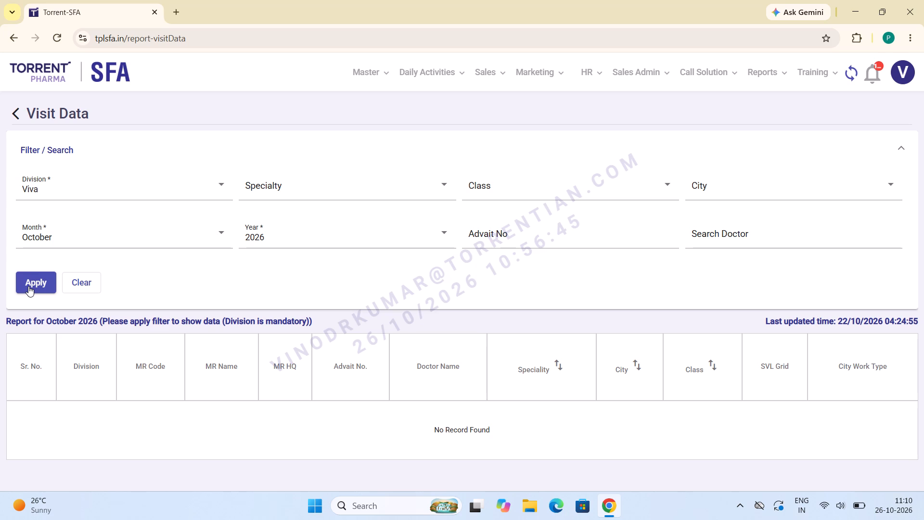
left_click(28, 286)
left_click(37, 279)
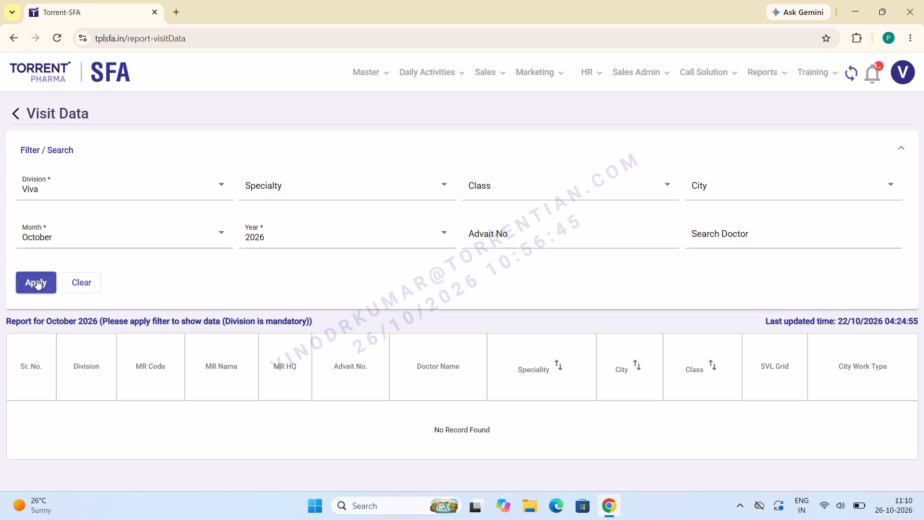
left_click(37, 279)
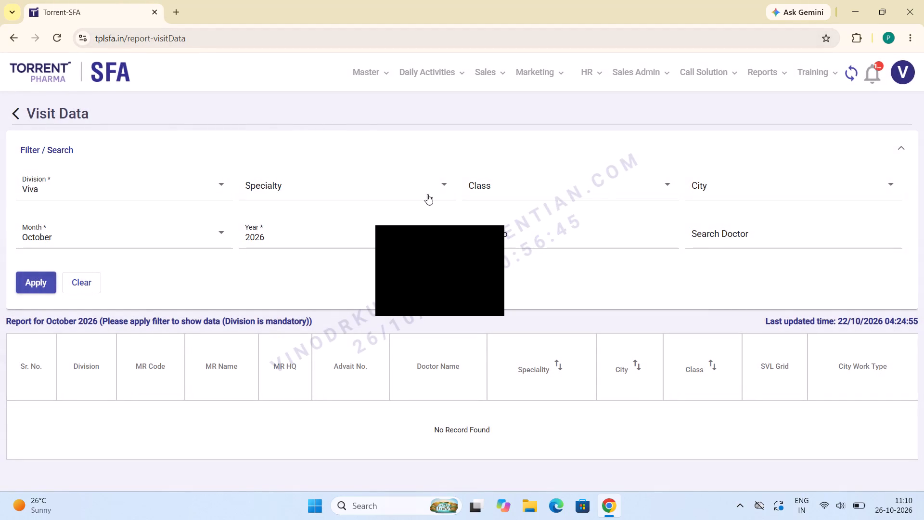
left_click(435, 265)
left_click(435, 265)
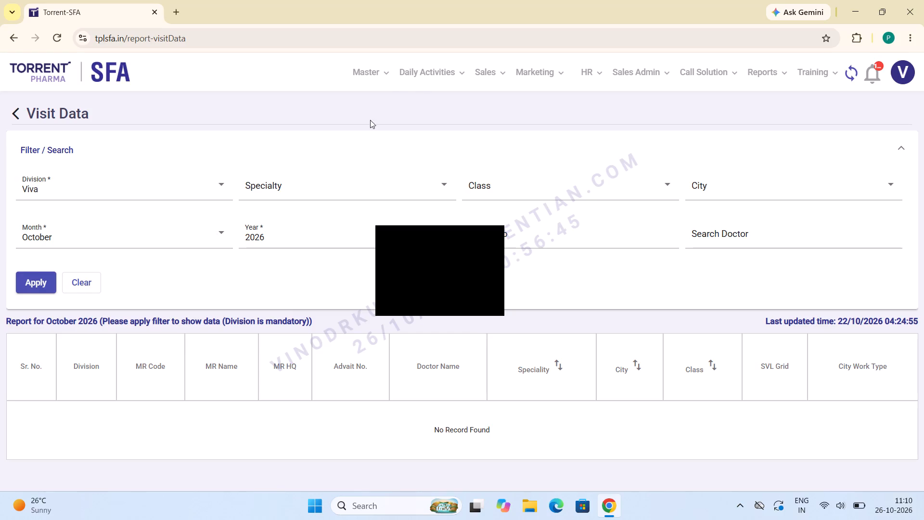
Open the Monthly Work Plan for November 2026.
left_click(426, 70)
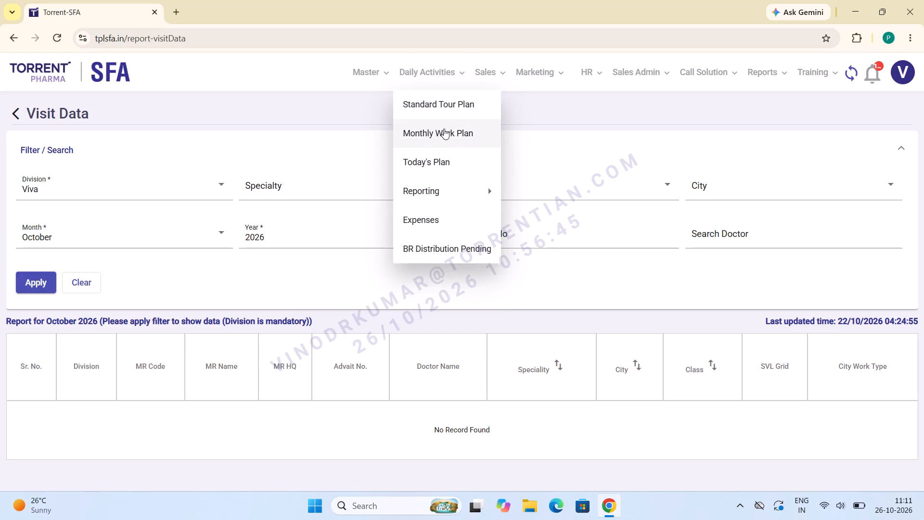
left_click(444, 129)
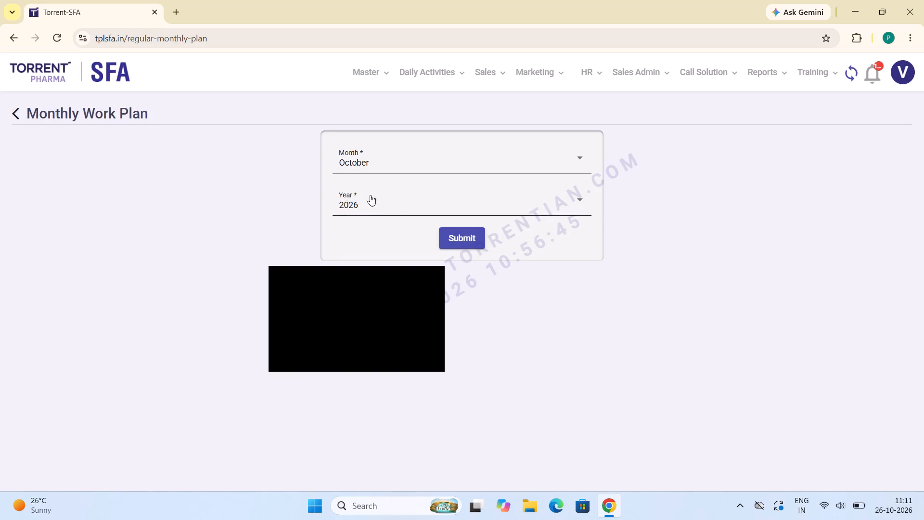
left_click(408, 164)
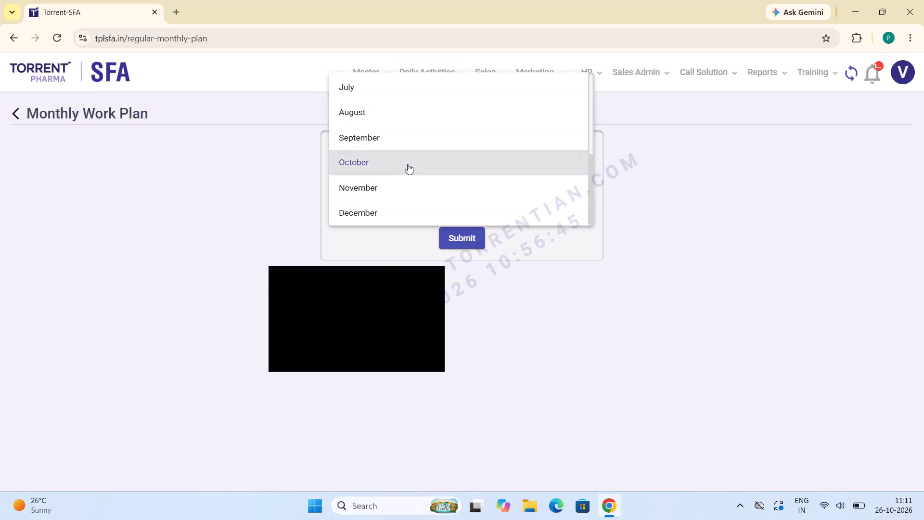
left_click(385, 182)
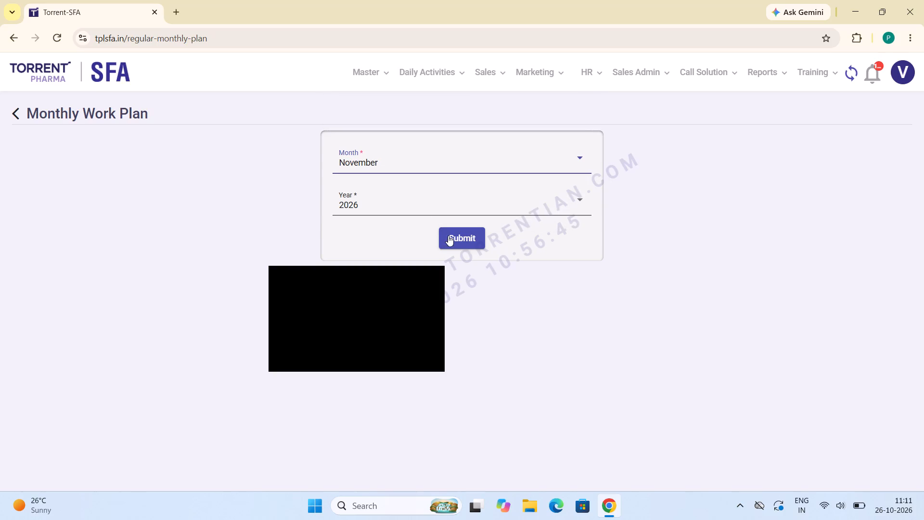
left_click(455, 240)
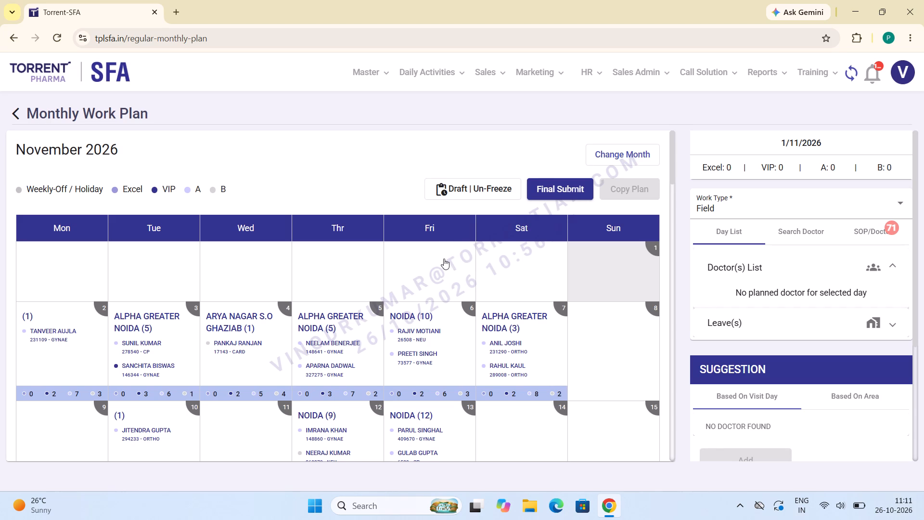
Examine the November 2026 work plan calendar for the areas and doctors planned on each date and for dates without planned visits.
key("Down")
key("Down")
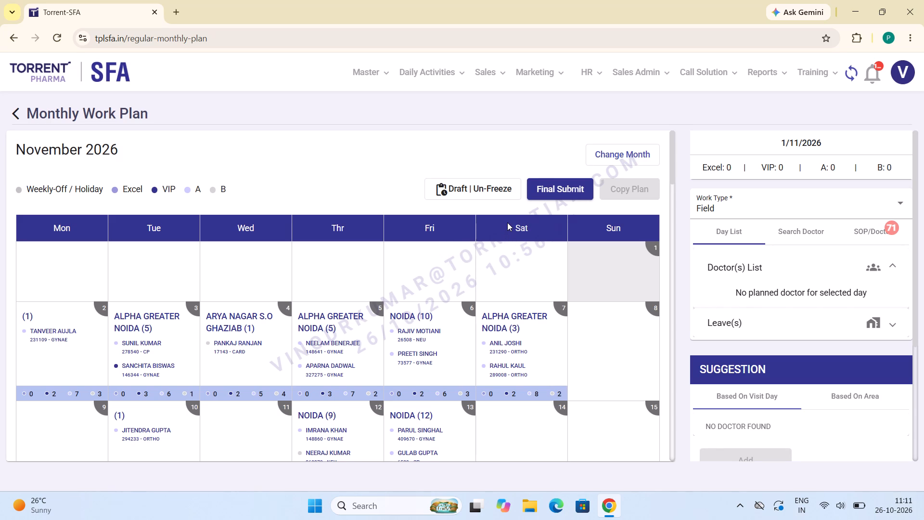
left_click(507, 221)
key("Down")
key("Down")
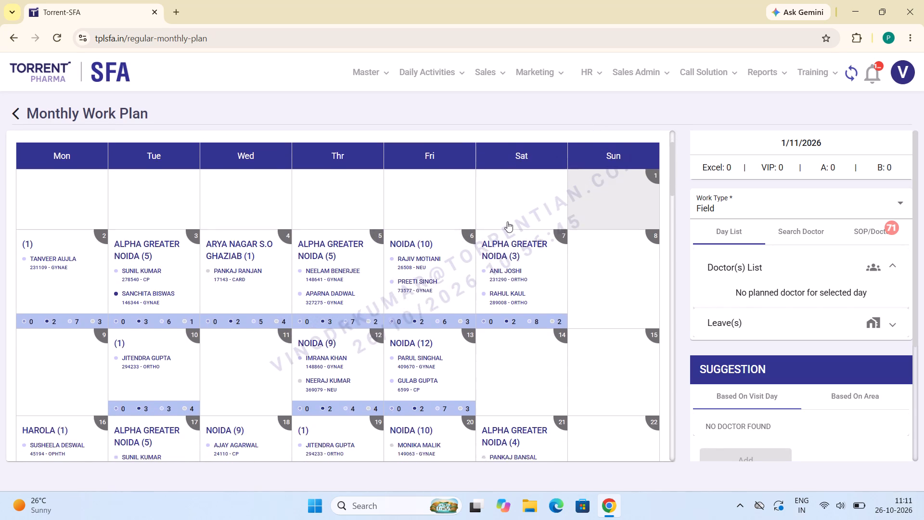
key("Down")
key("Down")
key("Up")
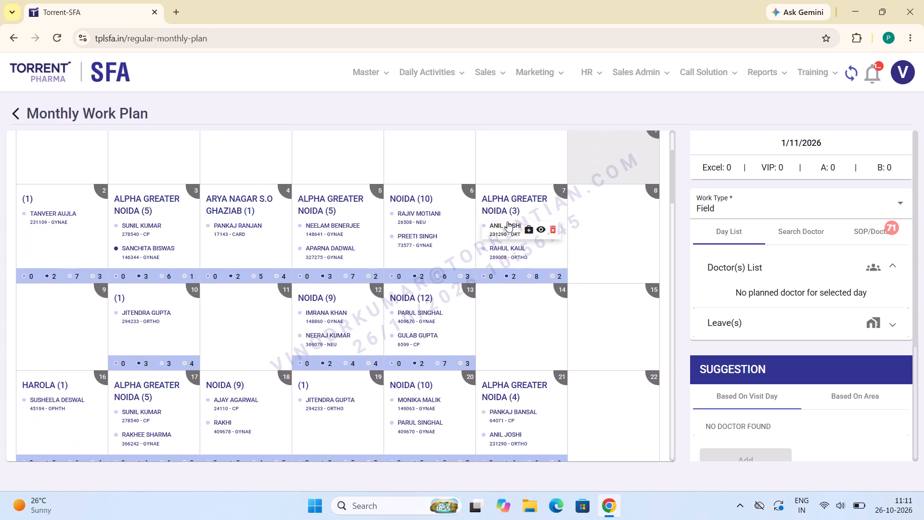
key("Up")
key("Up")
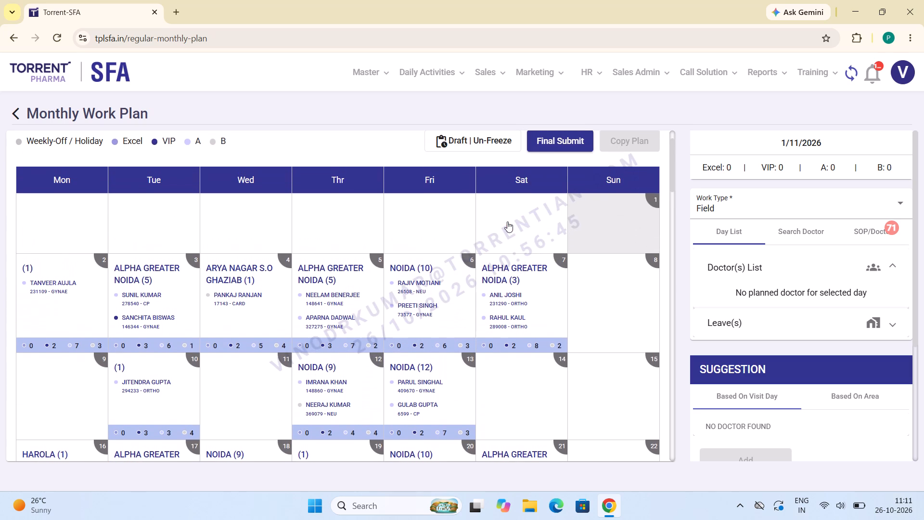
key("Down")
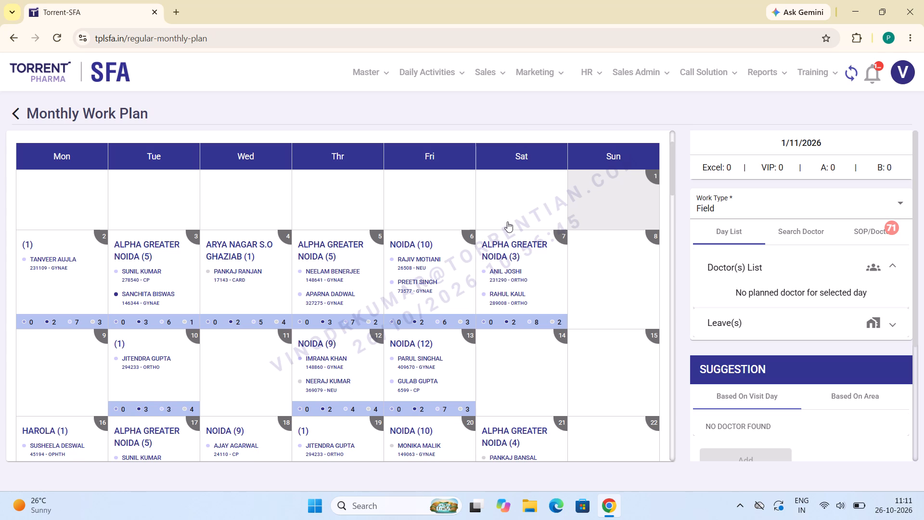
key("Down")
key("Down")
key("Down")
key("Down")
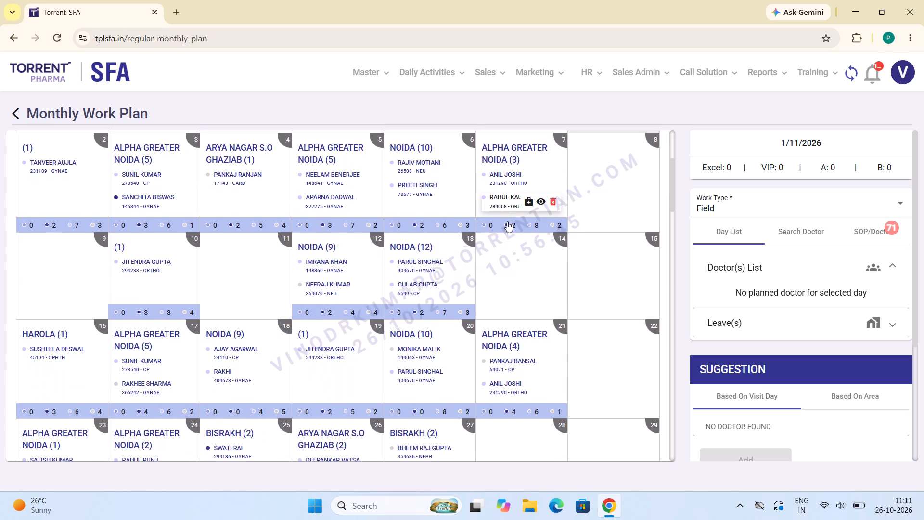
key("Down")
key("Down")
key("Down")
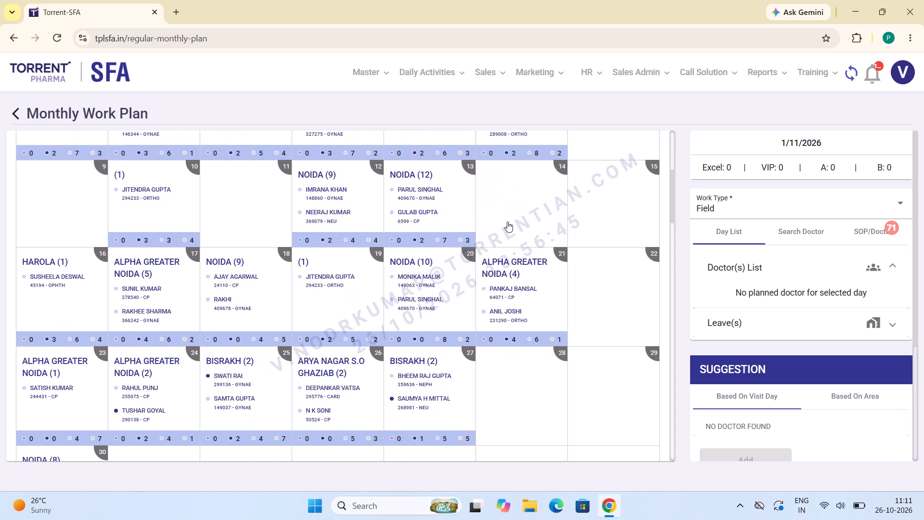
key("Down")
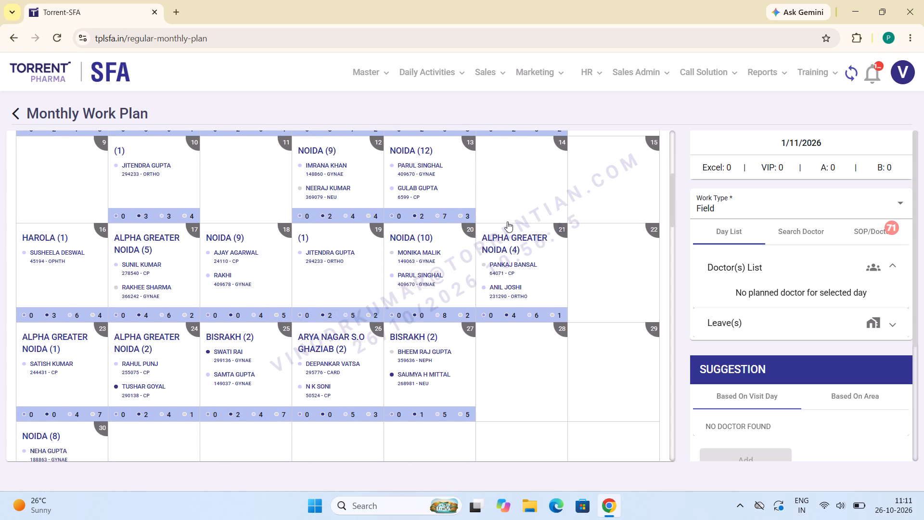
key("Down")
key("Down")
key("Down")
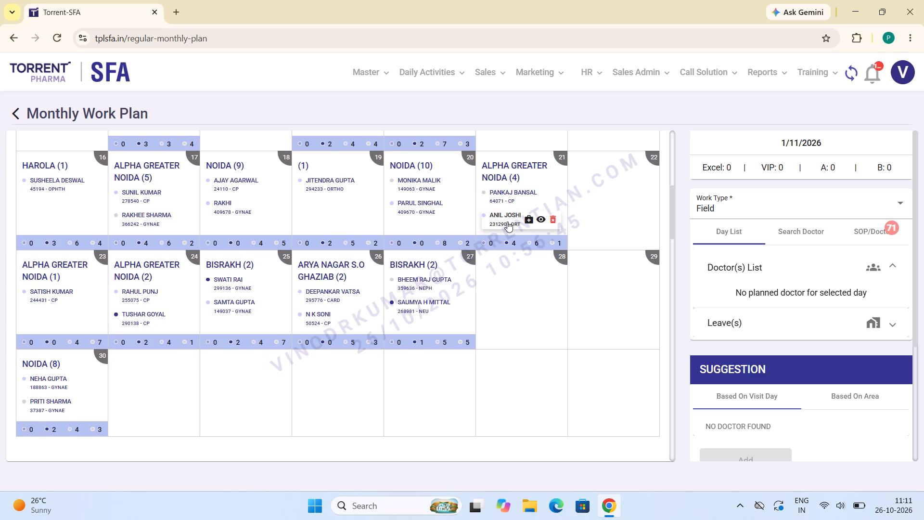
key("Up")
key("Up")
key("Up")
key("Up")
key("Up")
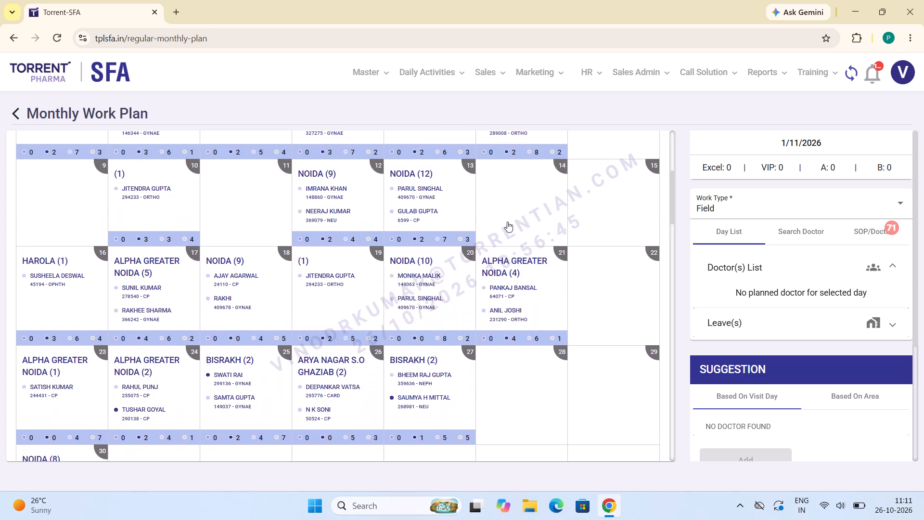
key("Up")
key("Up")
key("Up")
key("Up")
key("Down")
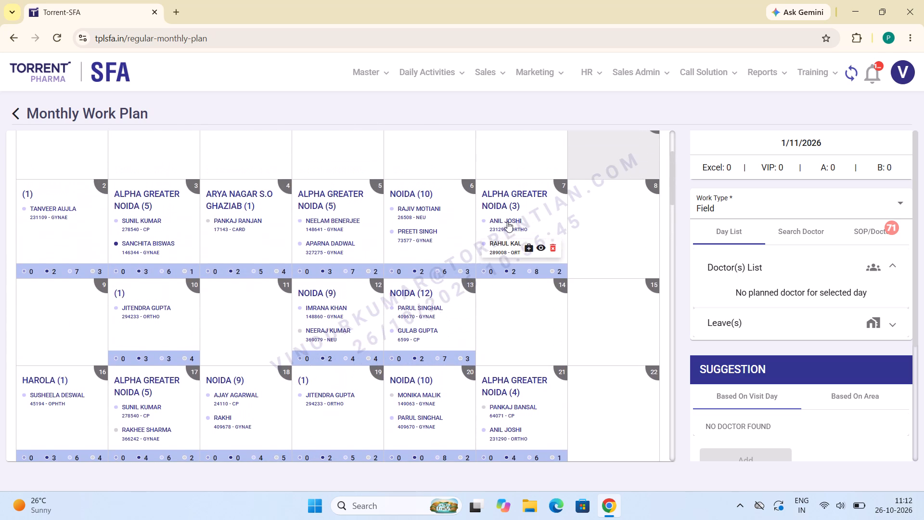
key("Down")
key("Down")
key("Down")
key("Down")
key("Down")
key("Down")
key("Down")
key("Down")
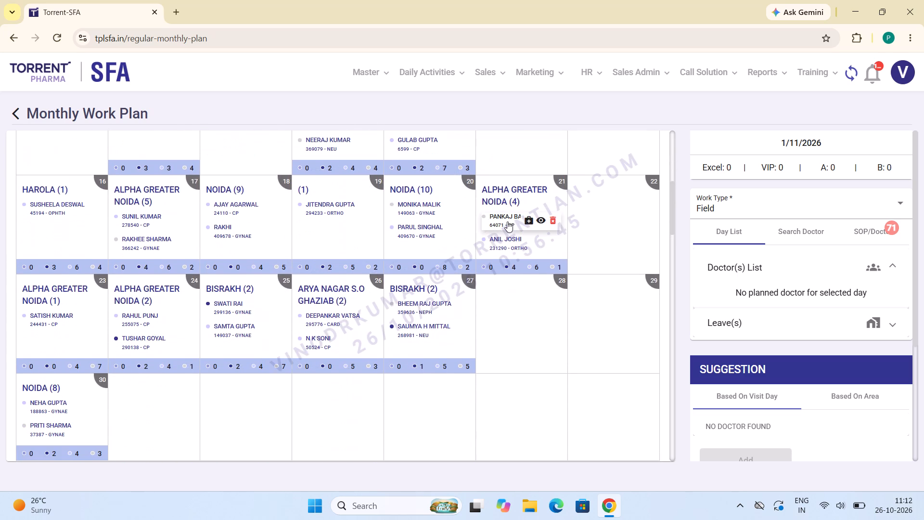
key("Up")
key("Up")
key("Up")
key("Up")
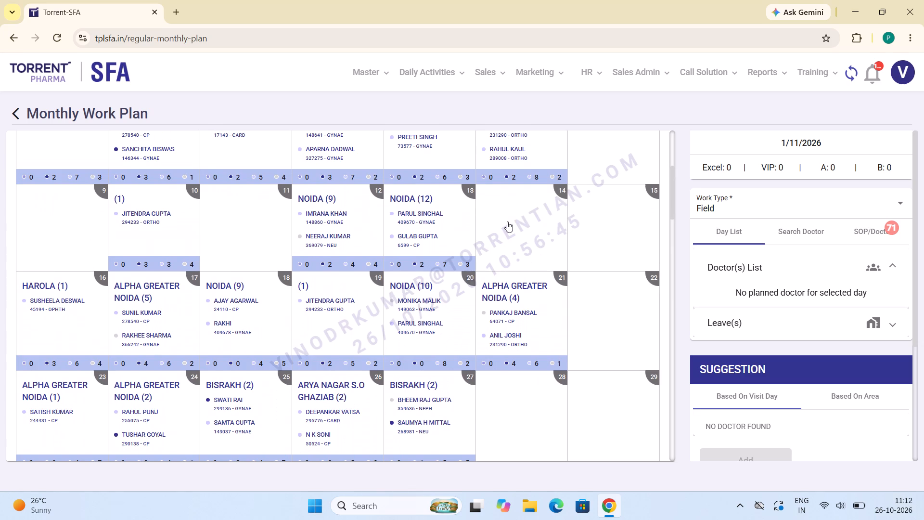
key("Up")
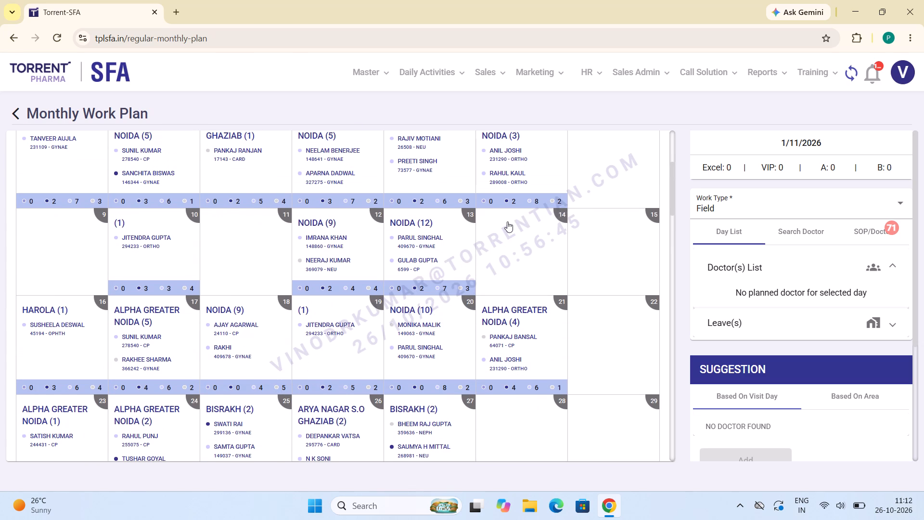
key("Up")
key("Up")
key("Up")
key("Up")
key("Up")
key("Up")
key("Up")
key("Up")
key("Up")
key("Up")
key("Up")
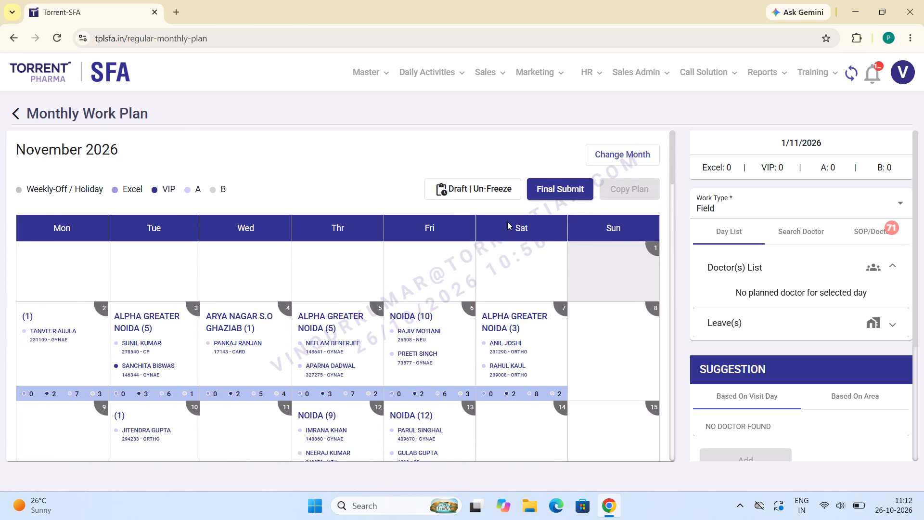
key("Down")
key("Down")
key("Down")
key("Down")
key("Down")
key("Down")
key("Down")
key("Down")
key("Down")
key("Down")
key("Down")
key("Down")
key("Down")
key("Down")
key("Down")
key("Down")
key("Down")
key("Down")
key("Down")
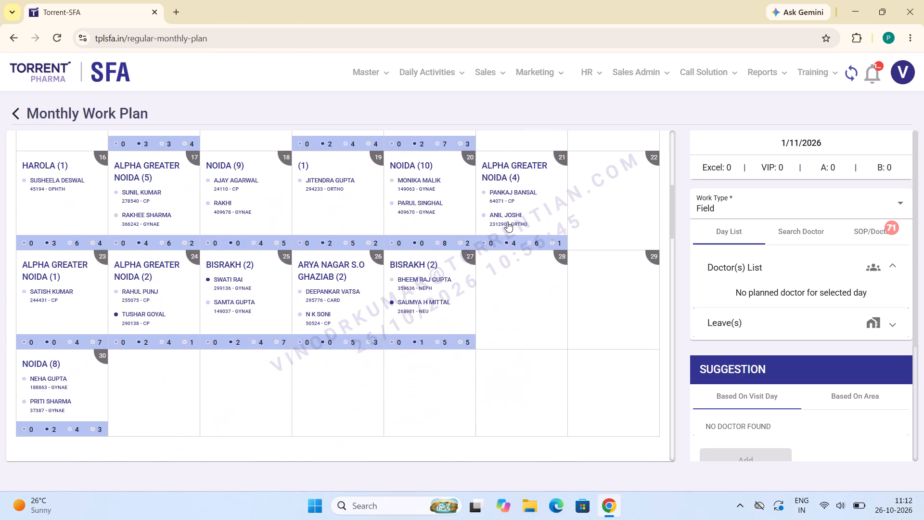
key("Up")
key("Up")
key("Up")
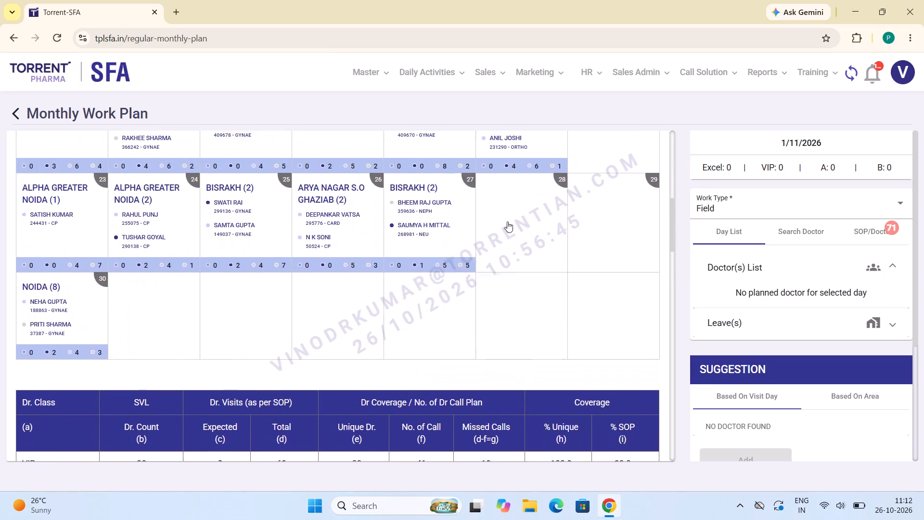
key("Up")
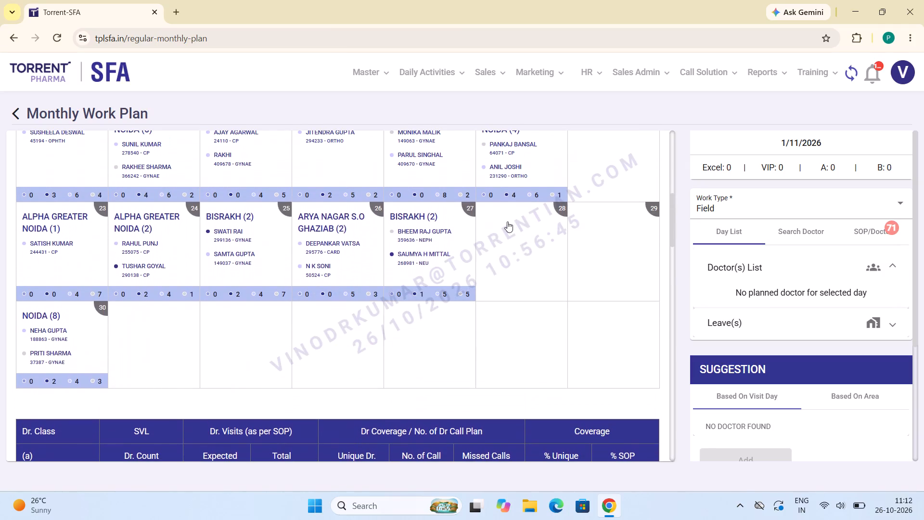
key("Up")
key("Up")
key("Up")
key("Up")
key("Up")
key("Up")
key("Up")
key("Up")
key("Up")
key("Up")
key("Up")
key("Up")
key("Up")
key("Up")
key("Up")
key("Up")
key("Up")
key("Up")
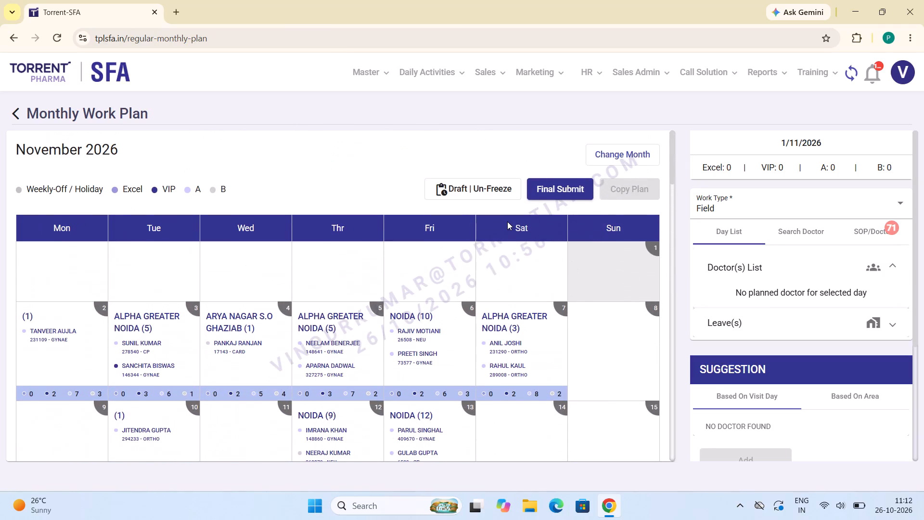
Examine the November 2026 plan's doctor coverage by class, work type summary, and date-wise list of places, work types and total calls.
key("Down")
key("Down")
key("Down")
key("Down")
key("Down")
key("Down")
key("Down")
key("Down")
key("Down")
key("Down")
key("Down")
key("Down")
key("Down")
key("Down")
key("Down")
key("Down")
key("Down")
key("Down")
key("Down")
key("Down")
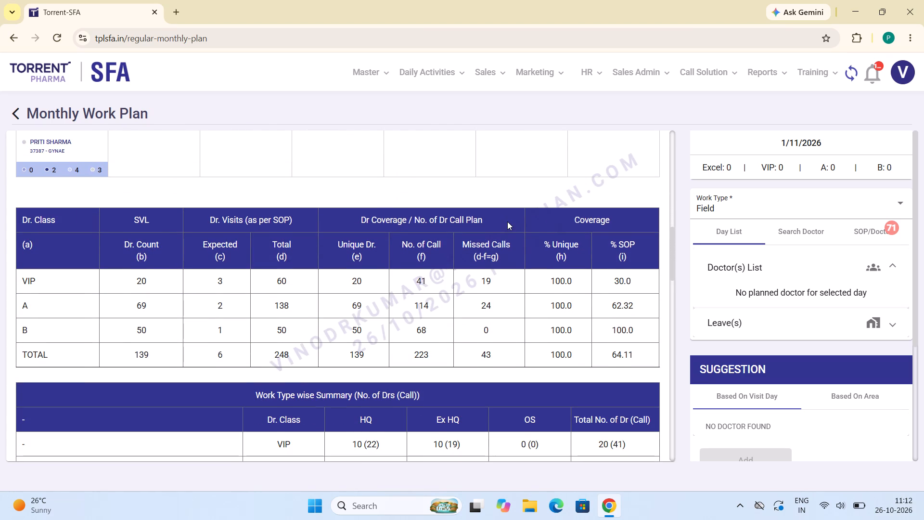
key("Down")
key("Down")
key("Down")
key("Down")
key("Down")
key("Down")
key("Down")
key("Down")
key("Down")
key("Down")
key("Down")
key("Down")
key("Down")
key("Down")
key("Down")
key("Down")
key("Down")
key("Down")
key("Down")
key("Down")
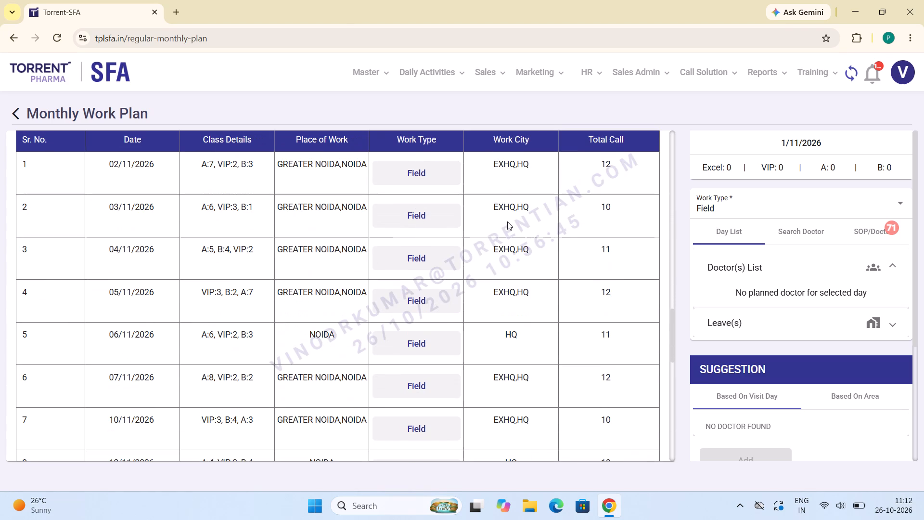
key("Down")
key("Down")
key("Down")
key("Down")
key("Down")
key("Down")
key("Down")
key("Down")
key("Down")
key("Down")
key("Down")
key("Down")
key("Down")
key("Down")
key("Down")
key("Down")
key("Down")
key("Down")
key("Down")
key("Down")
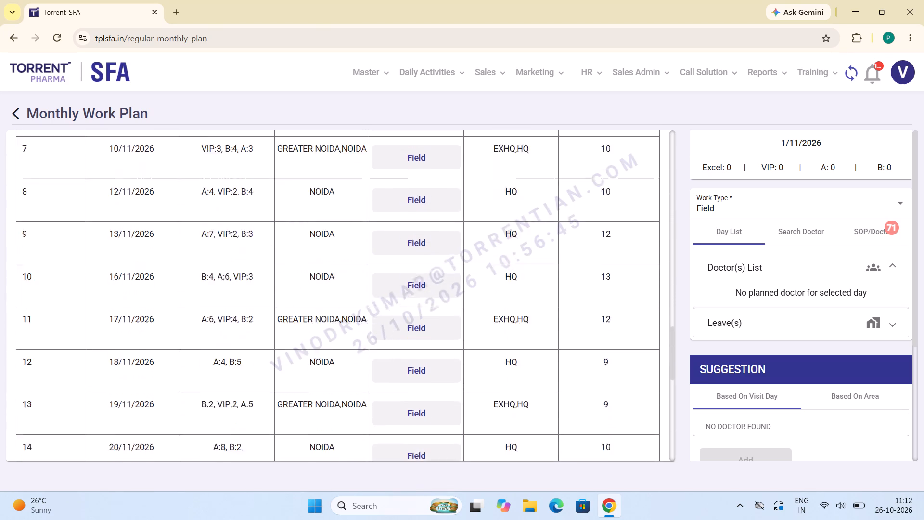
key("Down")
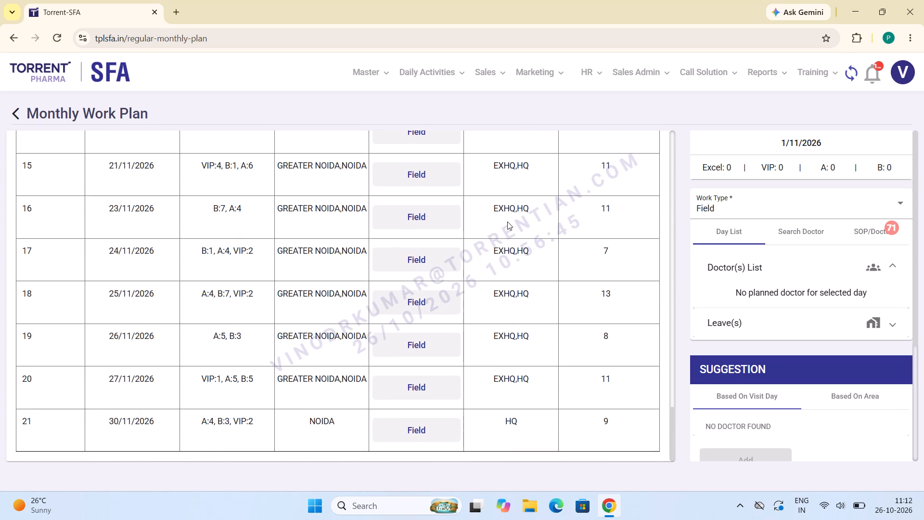
key("Down")
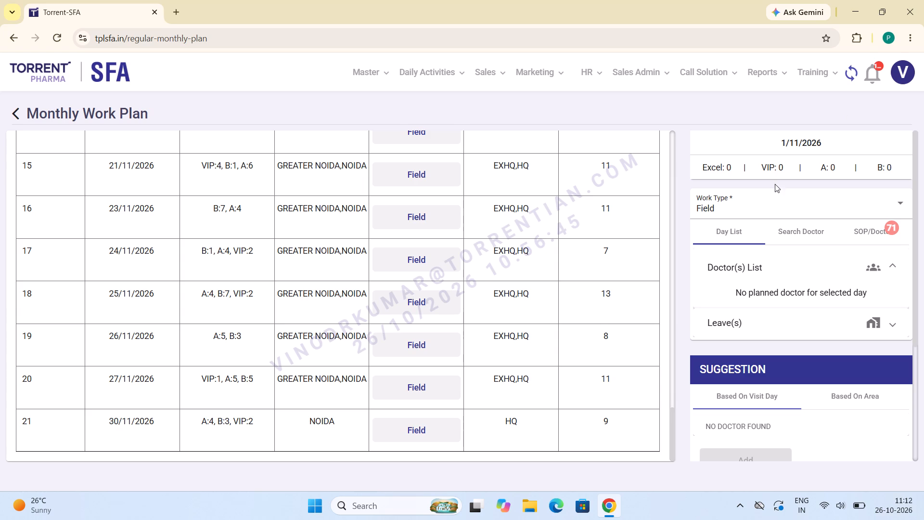
Close the browser window showing the Monthly Work Plan.
left_click(905, 14)
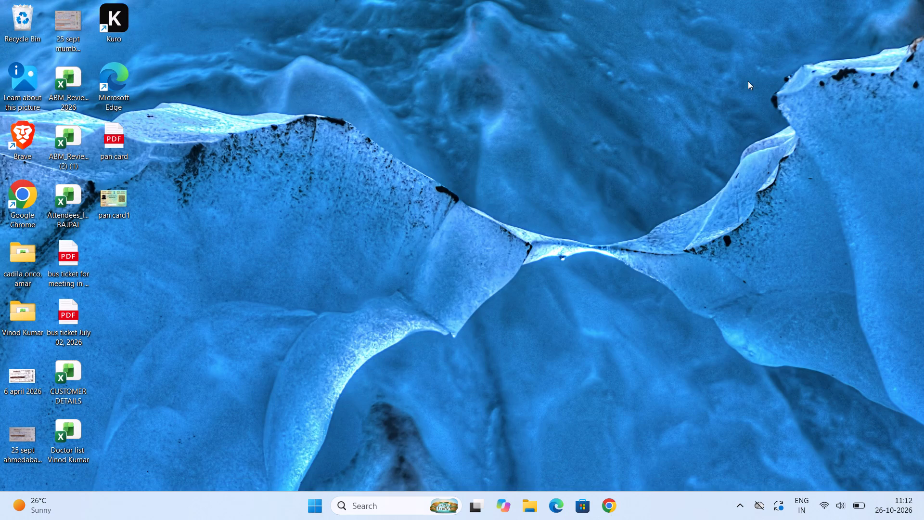
Shut down the computer.
left_click(433, 265)
left_click(316, 507)
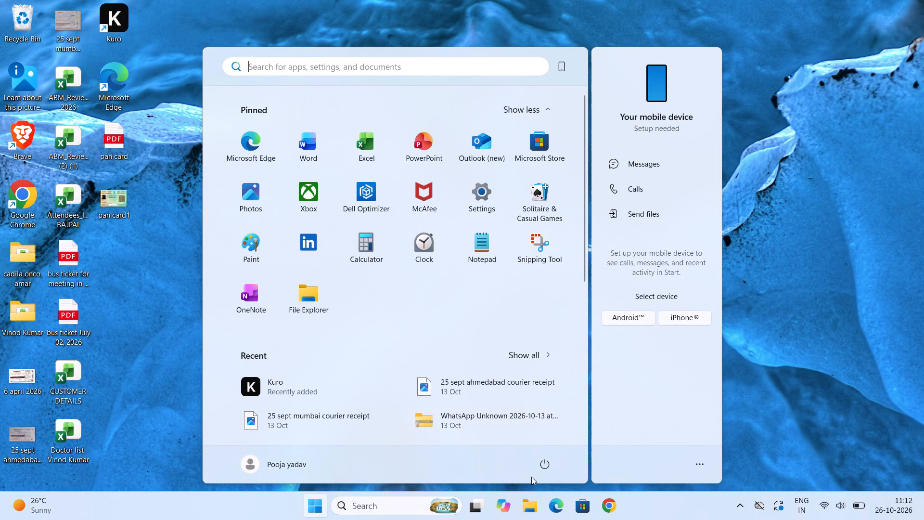
left_click(545, 464)
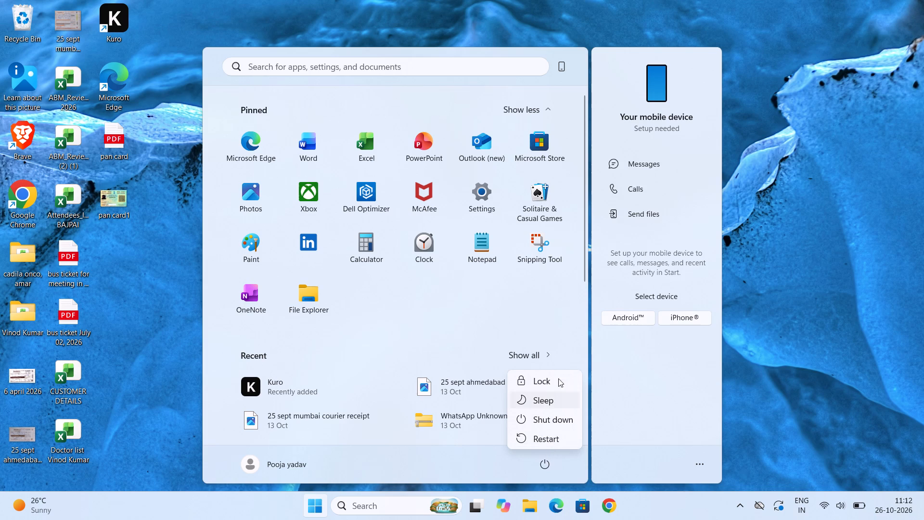
left_click(555, 420)
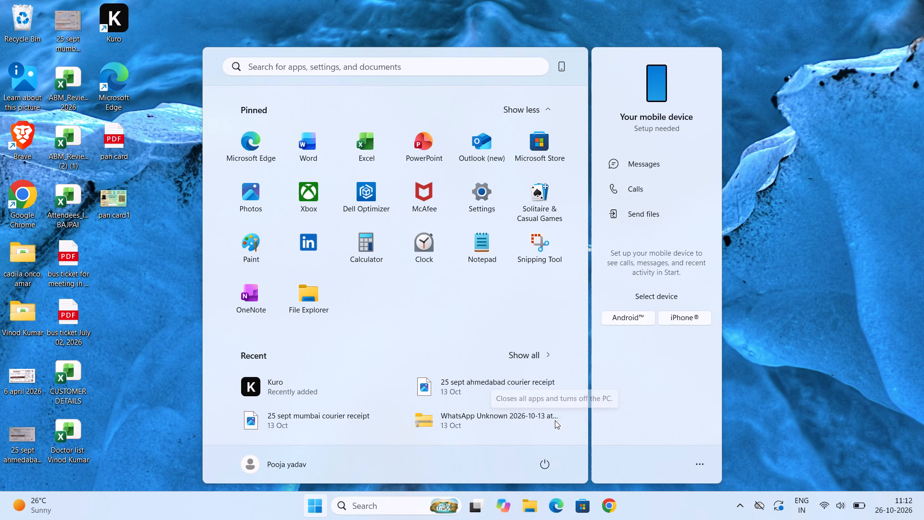